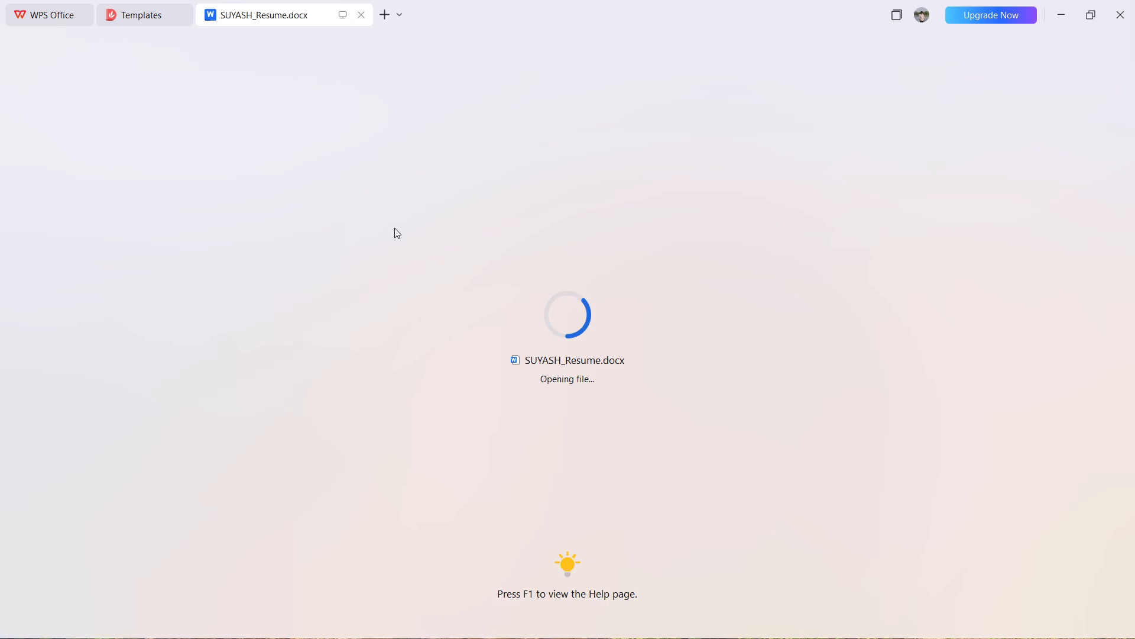
{"action": "scroll", "coordinate": [410, 231], "scroll_direction": "down", "scroll_amount": 6}
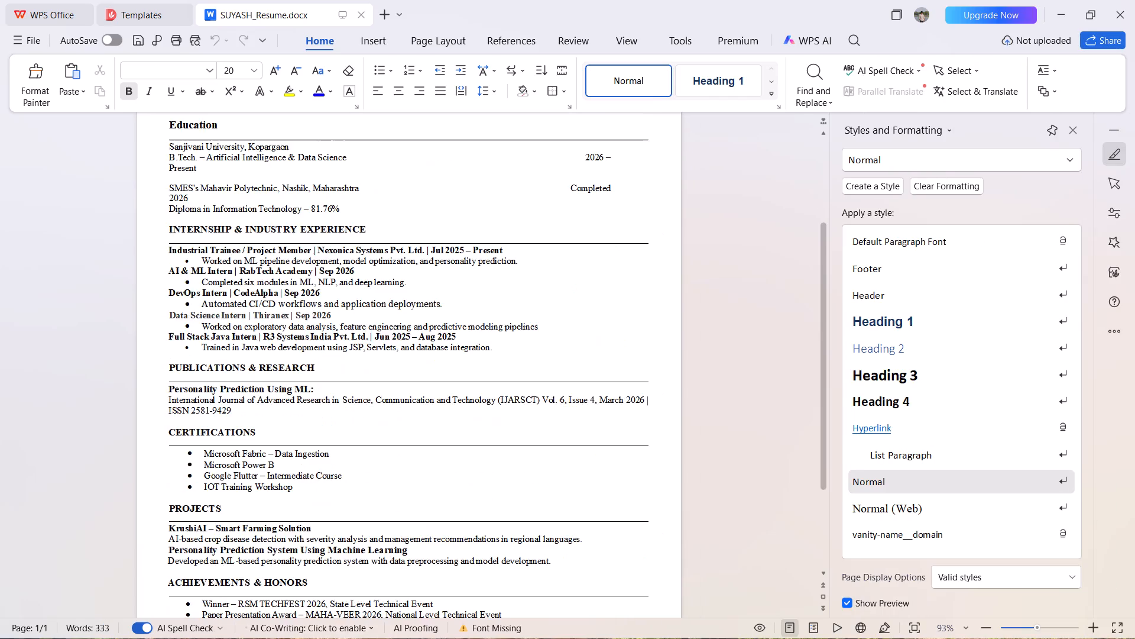
{"action": "scroll", "coordinate": [410, 231], "scroll_direction": "down", "scroll_amount": 11}
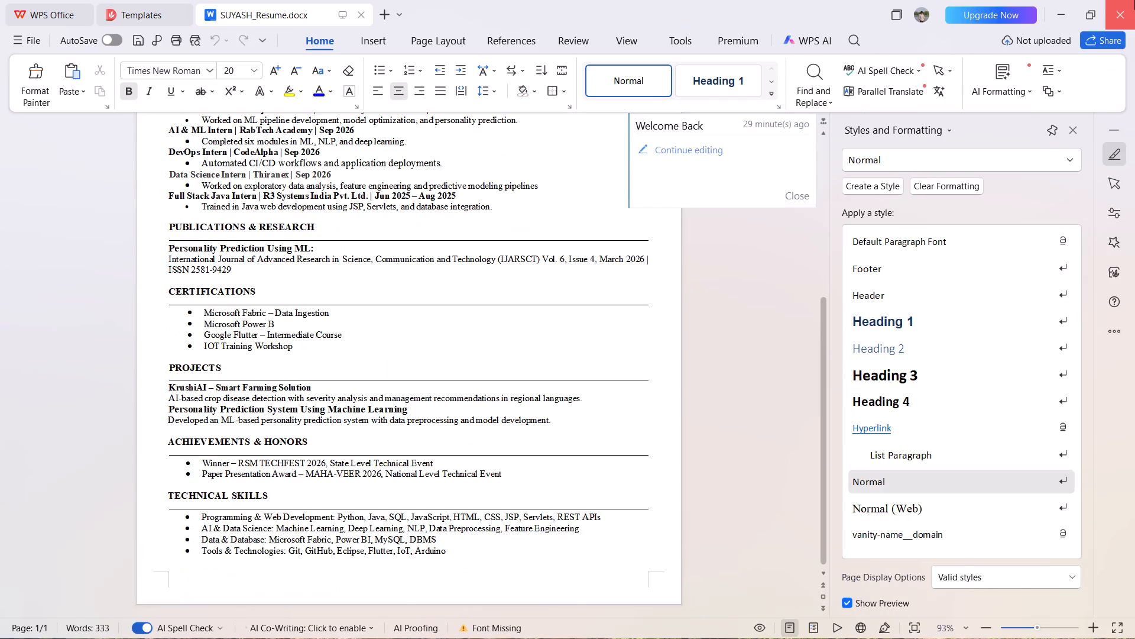
{"action": "left_click", "coordinate": [1134, 0]}
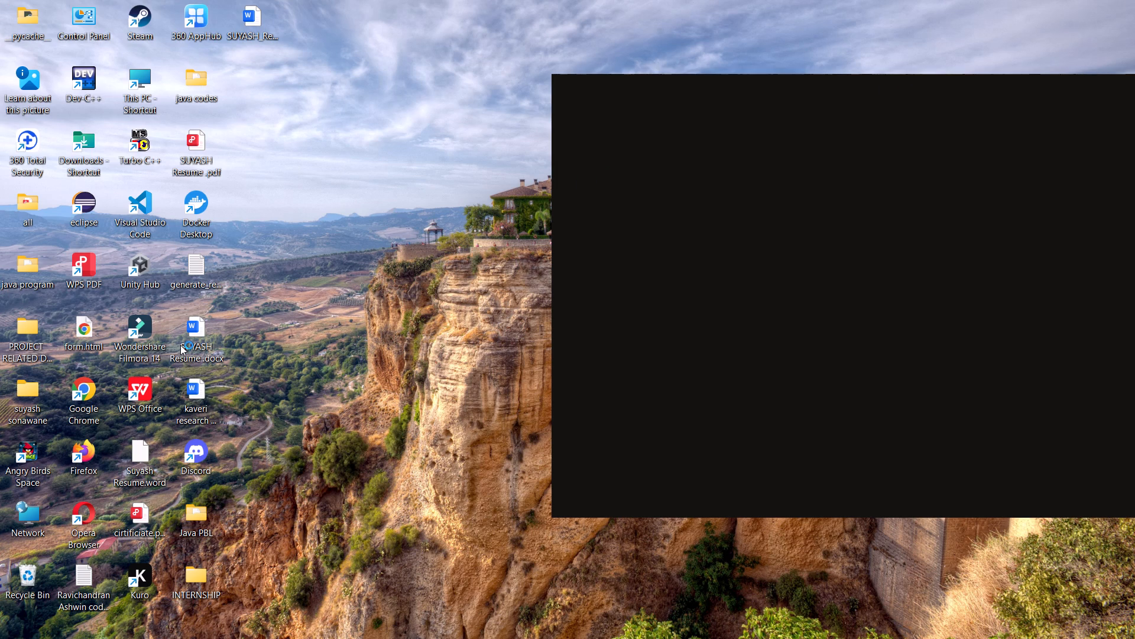
Open the other resume, SUYASH Resume .docx, read through both pages down to Achievements & Honors, and close it.
{"action": "left_click", "coordinate": [345, 283]}
{"action": "double_click", "coordinate": [191, 318]}
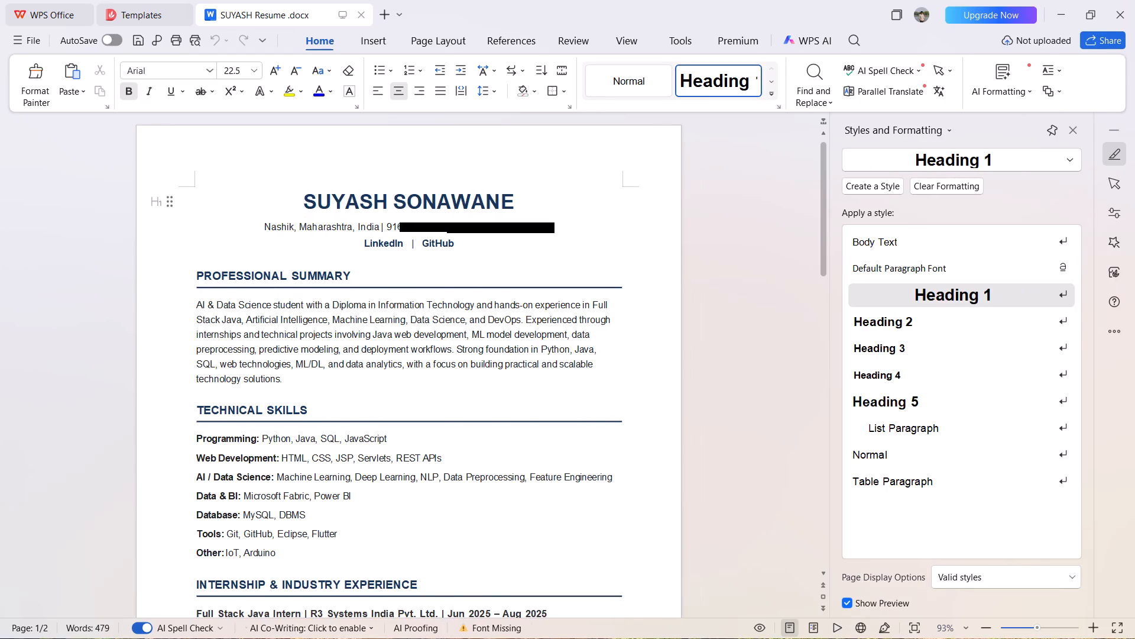
{"action": "scroll", "coordinate": [352, 277], "scroll_direction": "down", "scroll_amount": 18}
{"action": "scroll", "coordinate": [352, 277], "scroll_direction": "down", "scroll_amount": 6}
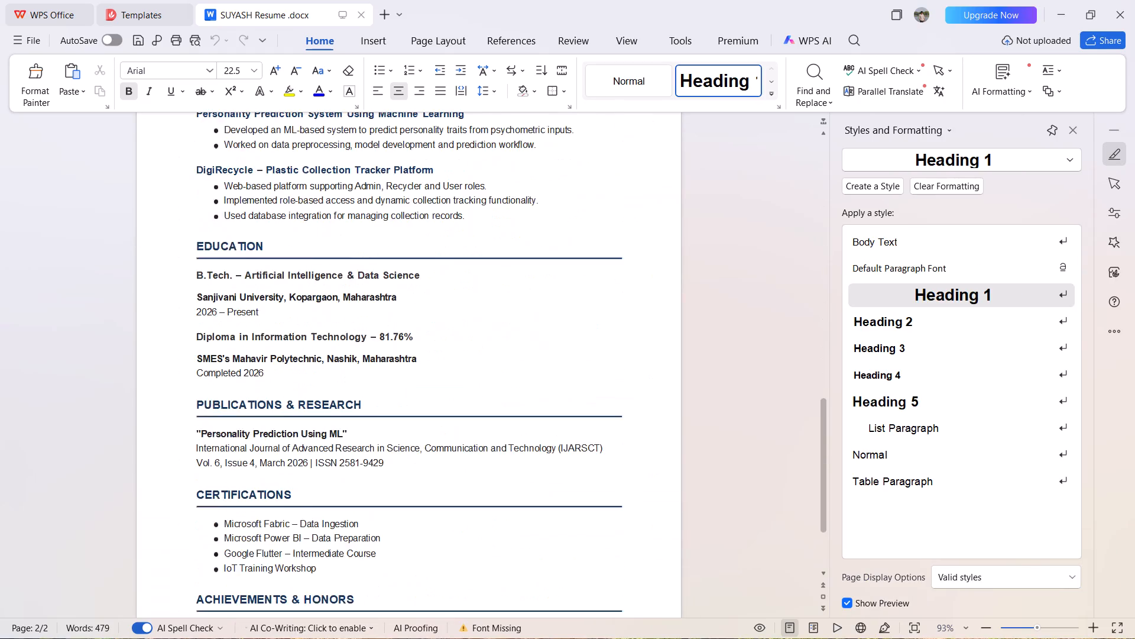
{"action": "scroll", "coordinate": [352, 277], "scroll_direction": "down", "scroll_amount": 6}
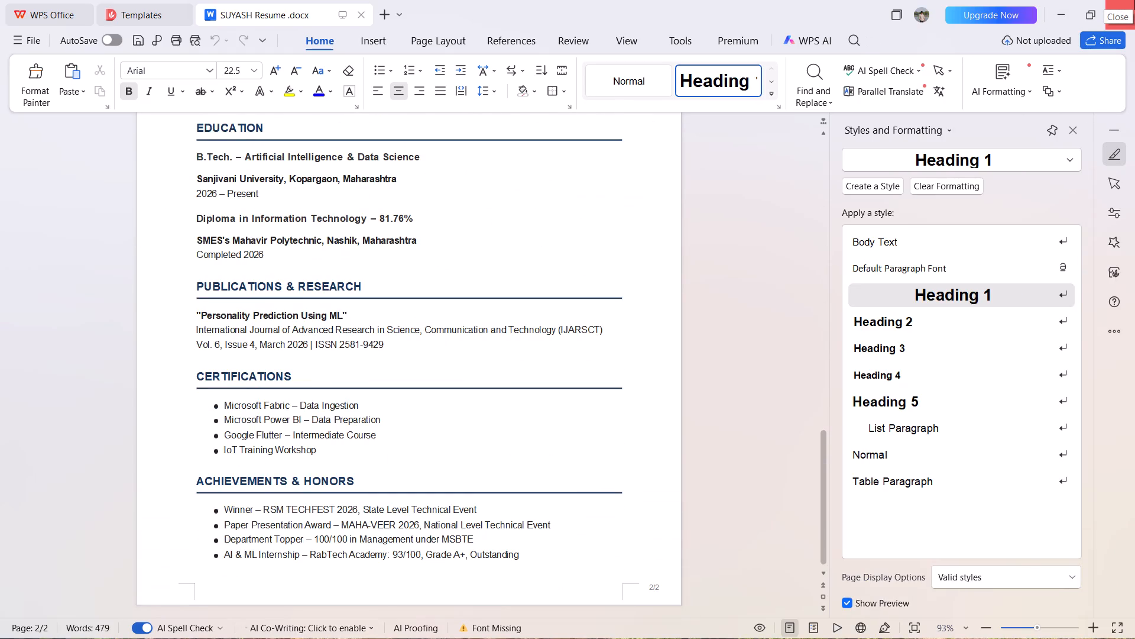
{"action": "left_click", "coordinate": [1134, 0]}
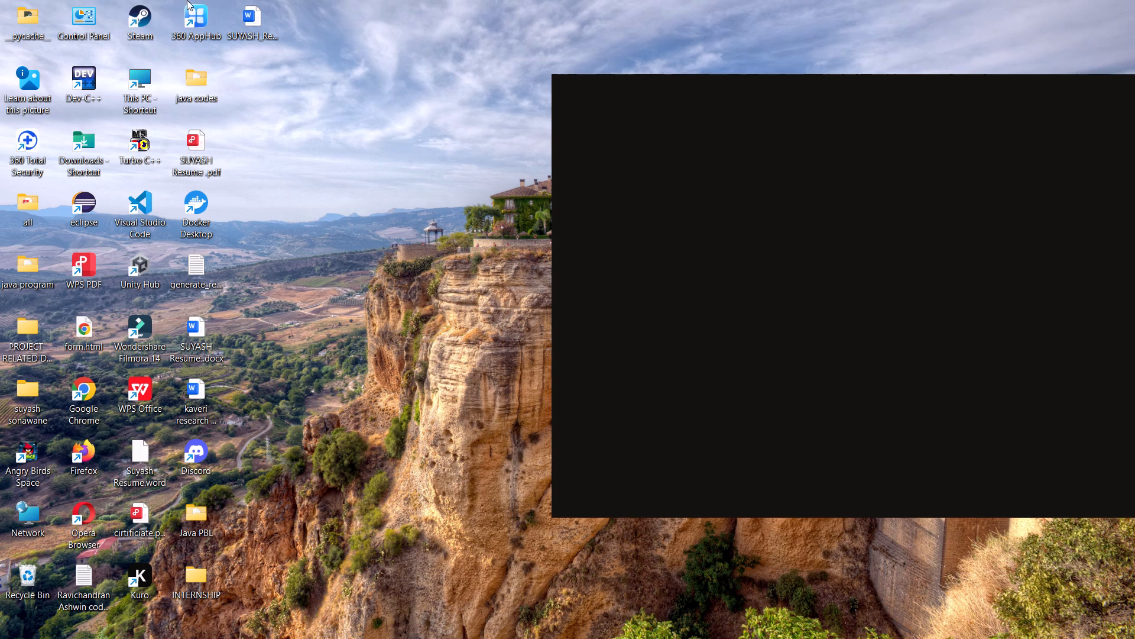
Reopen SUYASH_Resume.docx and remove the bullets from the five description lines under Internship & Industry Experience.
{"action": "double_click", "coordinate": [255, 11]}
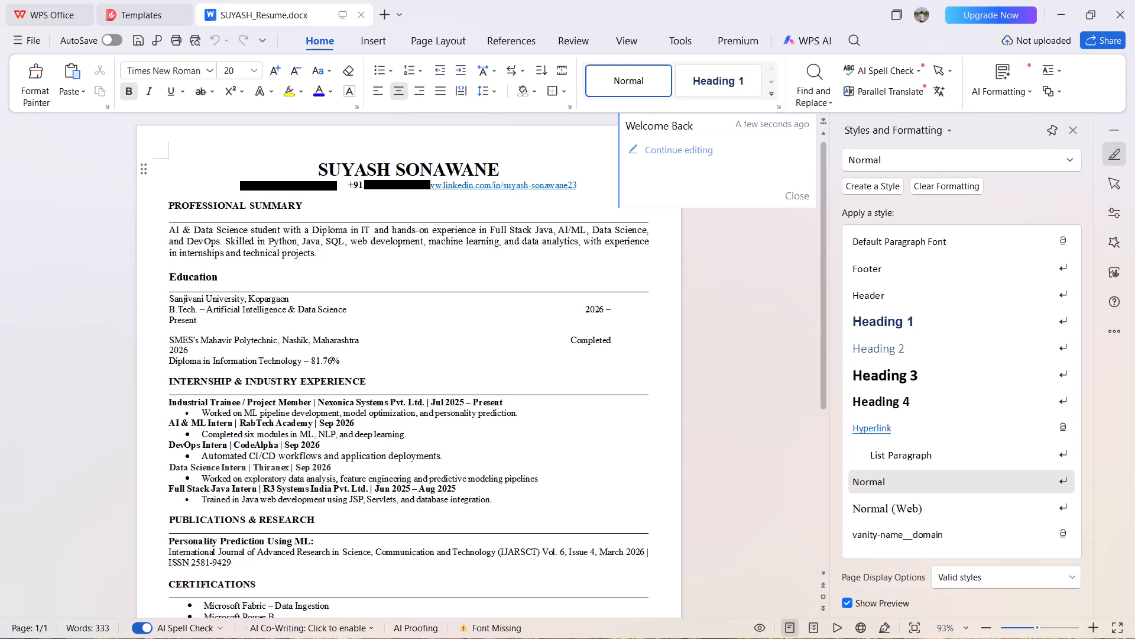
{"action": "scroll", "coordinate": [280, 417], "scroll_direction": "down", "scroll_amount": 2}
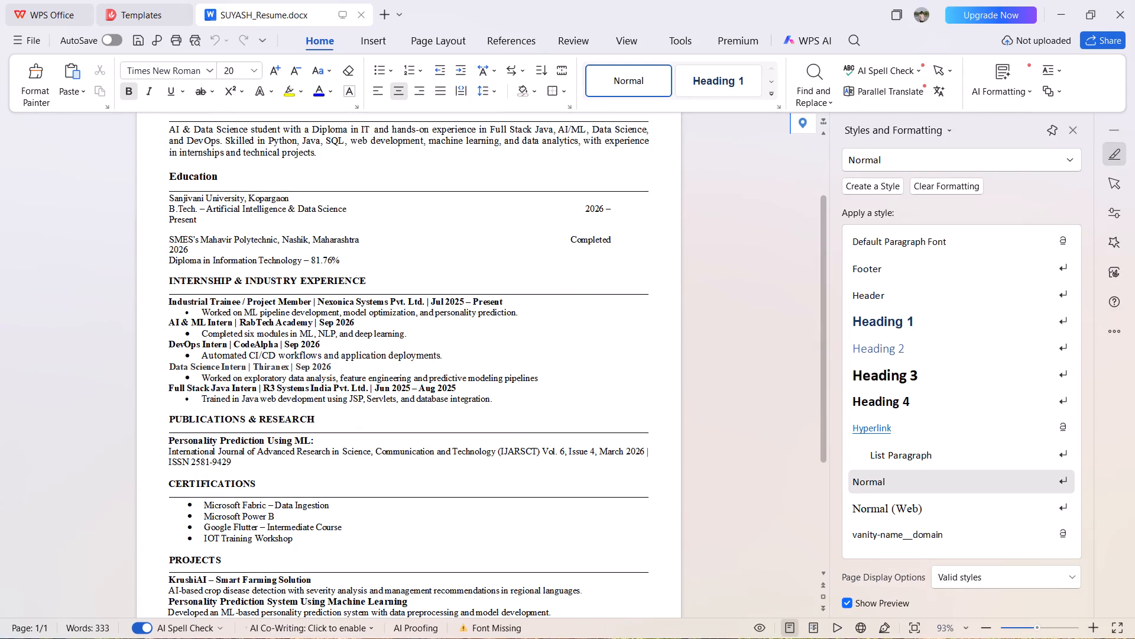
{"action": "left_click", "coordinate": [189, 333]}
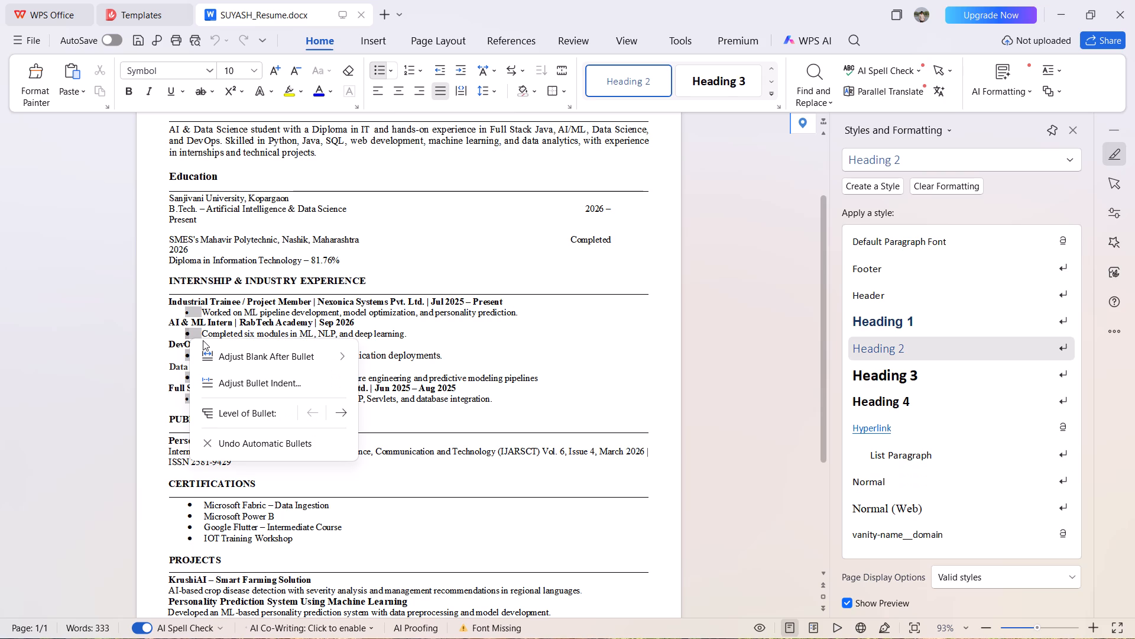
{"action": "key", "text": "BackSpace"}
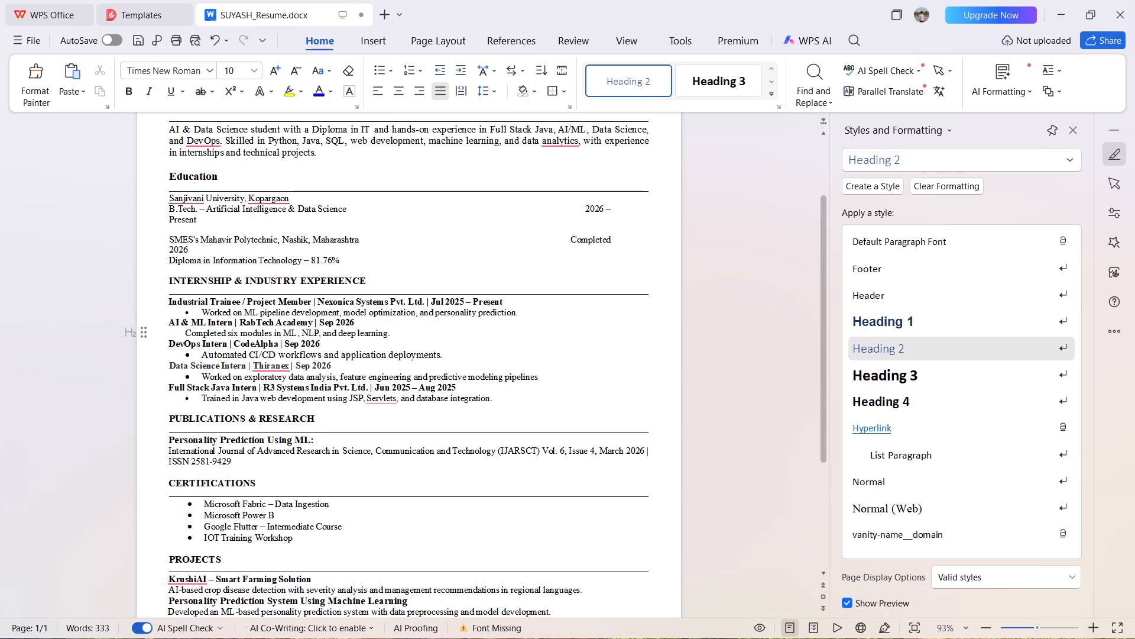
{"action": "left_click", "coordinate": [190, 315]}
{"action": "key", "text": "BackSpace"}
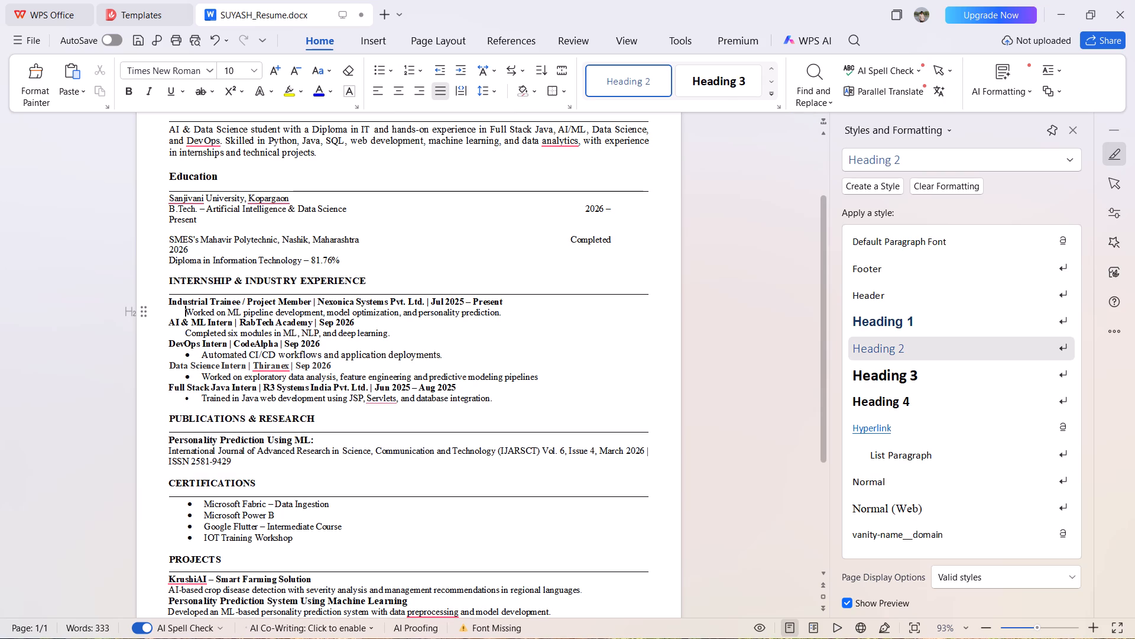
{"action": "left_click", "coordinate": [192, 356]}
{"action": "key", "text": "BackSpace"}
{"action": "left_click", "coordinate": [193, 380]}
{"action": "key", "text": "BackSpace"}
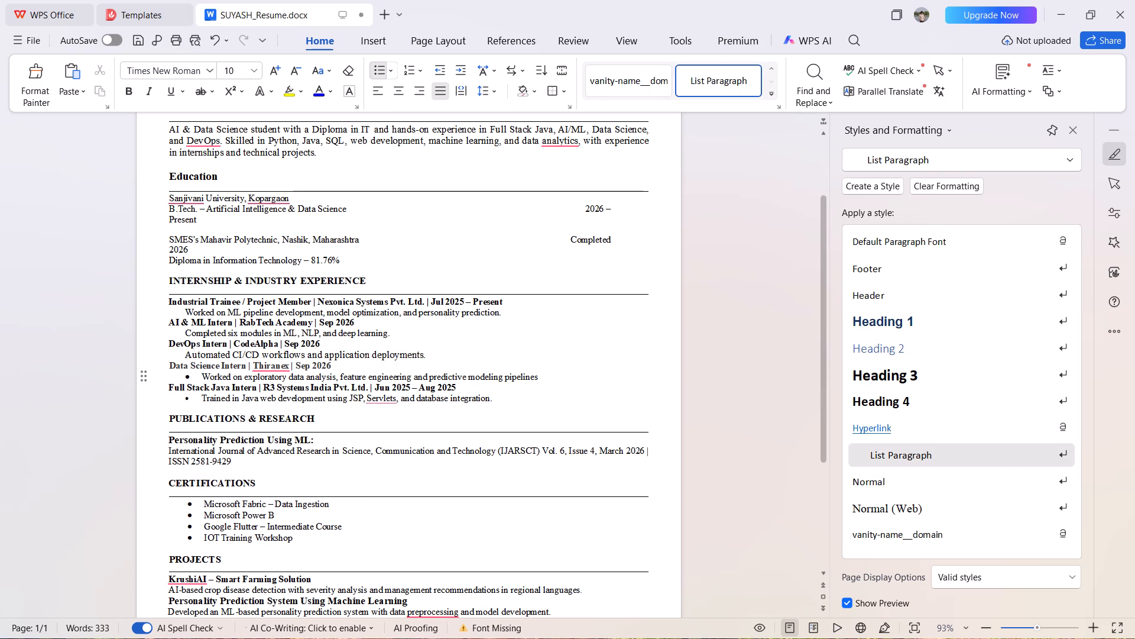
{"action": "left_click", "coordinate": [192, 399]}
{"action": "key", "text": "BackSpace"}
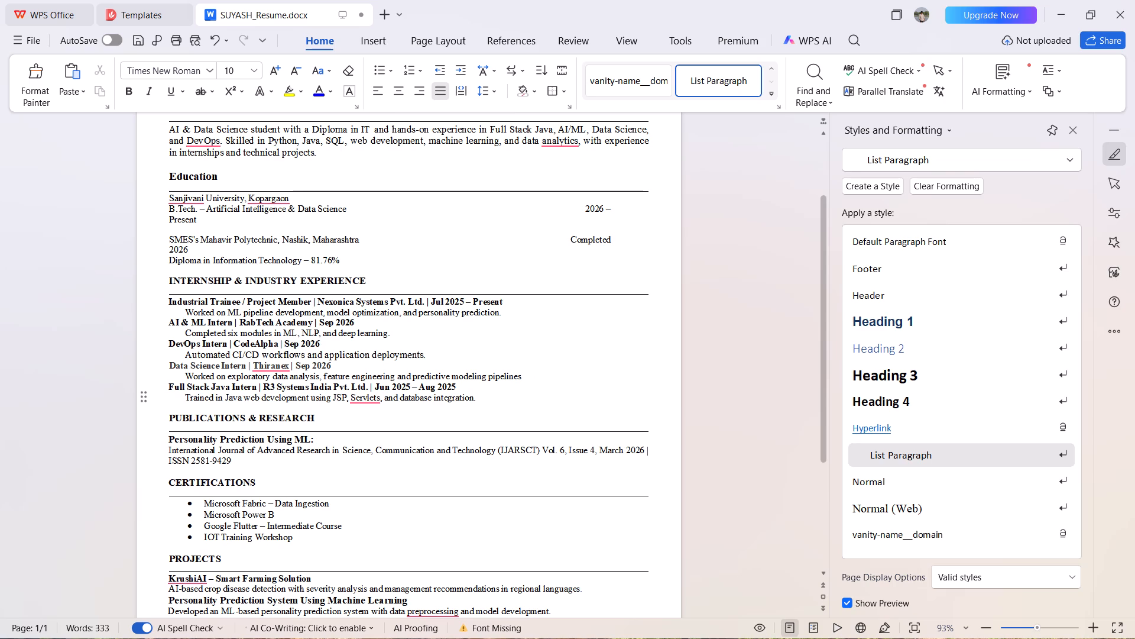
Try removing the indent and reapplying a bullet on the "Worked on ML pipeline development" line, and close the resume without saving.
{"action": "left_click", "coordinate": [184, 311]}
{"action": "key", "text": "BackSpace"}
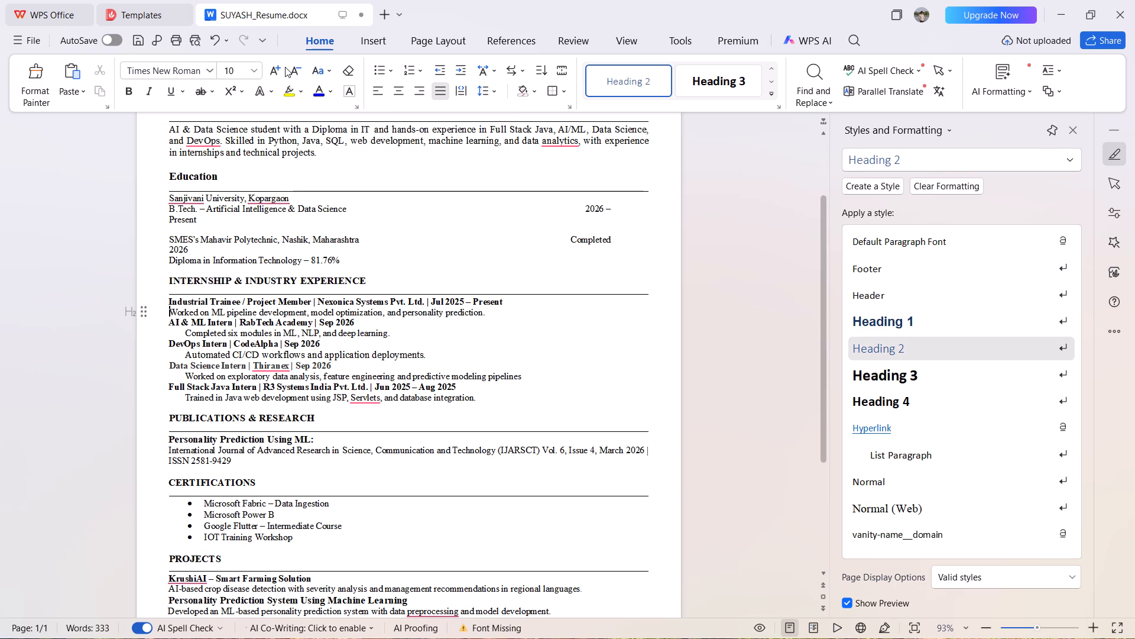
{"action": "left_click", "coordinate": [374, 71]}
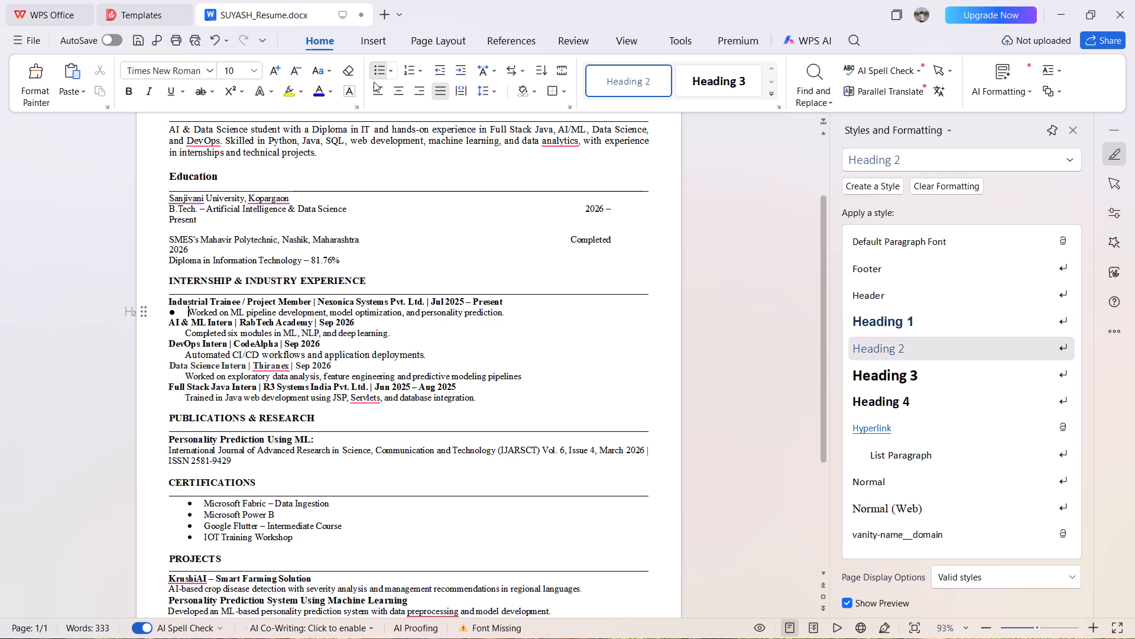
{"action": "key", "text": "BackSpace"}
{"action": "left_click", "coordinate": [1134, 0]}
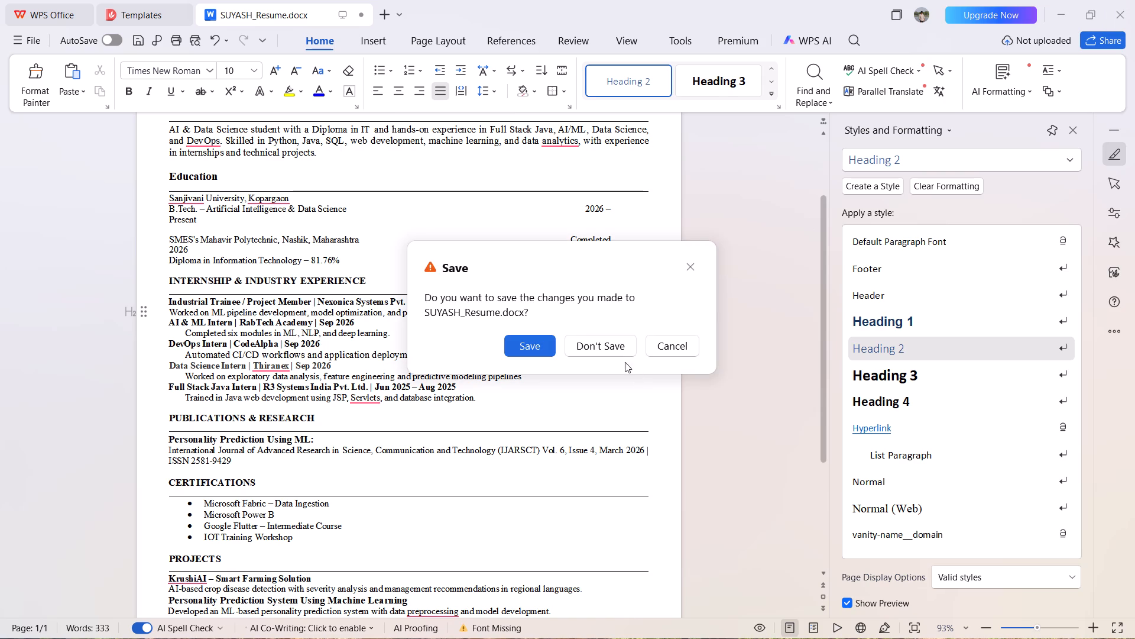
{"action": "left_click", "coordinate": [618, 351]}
Open SUYASH_Resume.docx from the desktop in Word 2016.
{"action": "right_click", "coordinate": [245, 25]}
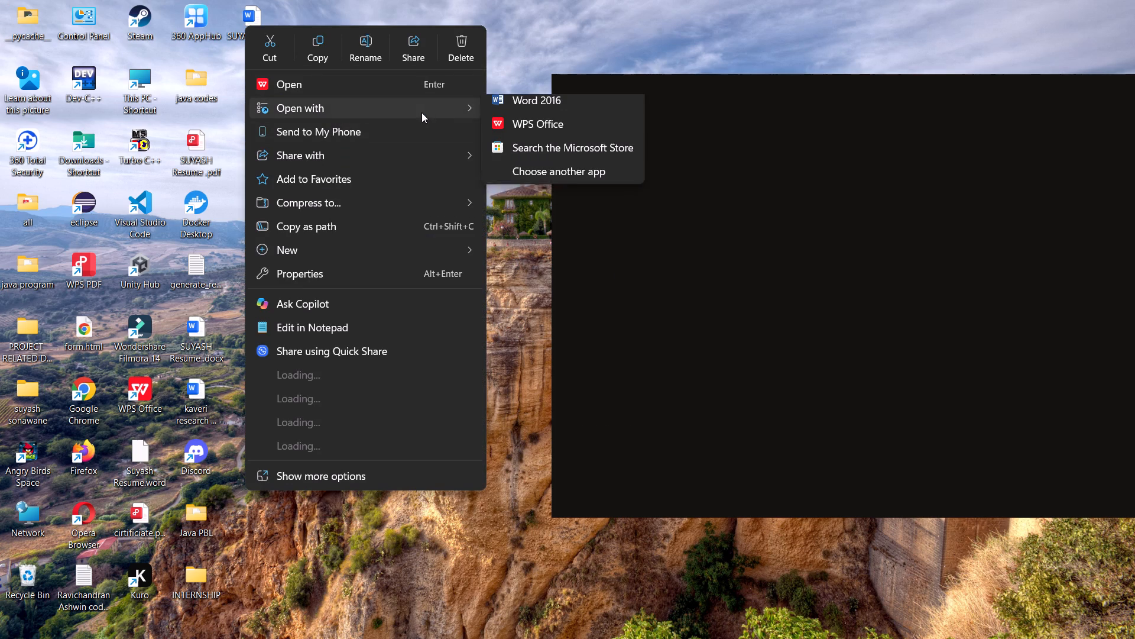
{"action": "left_click", "coordinate": [492, 112]}
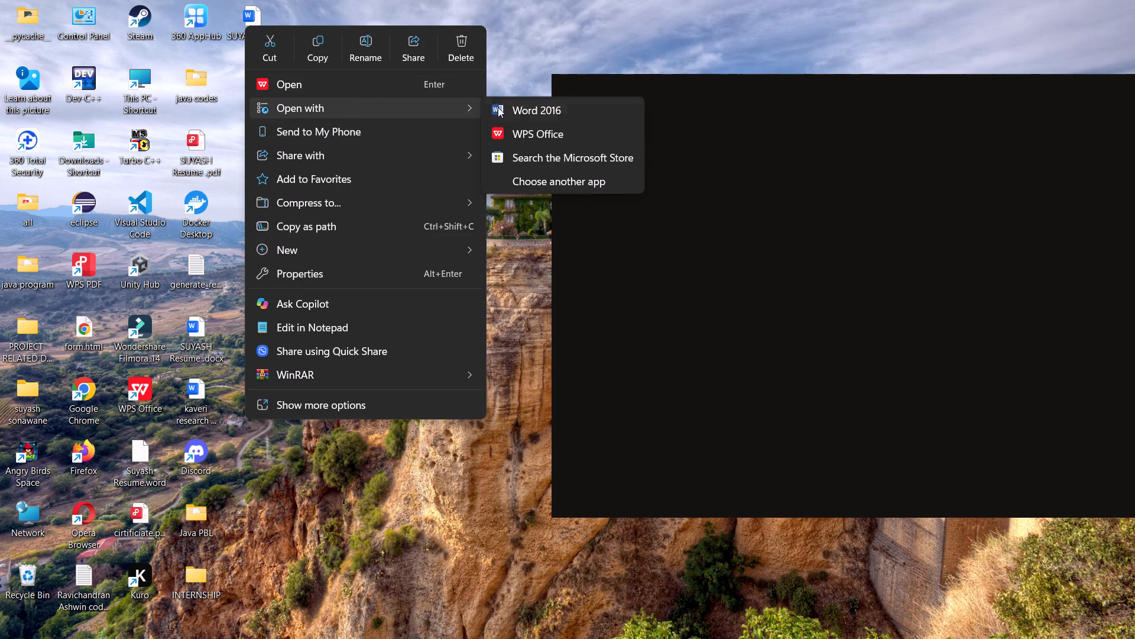
{"action": "left_click", "coordinate": [498, 107]}
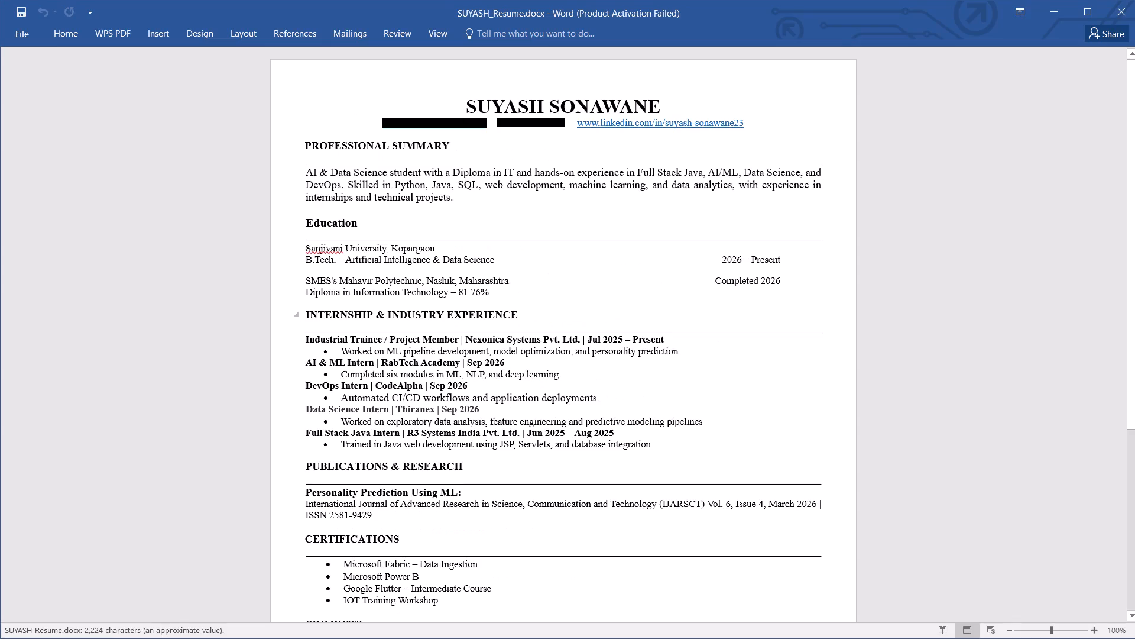
Strip the bullet and indent from the "Worked on ML pipeline development" line and reapply a fresh bullet to it.
{"action": "scroll", "coordinate": [421, 319], "scroll_direction": "down", "scroll_amount": 4}
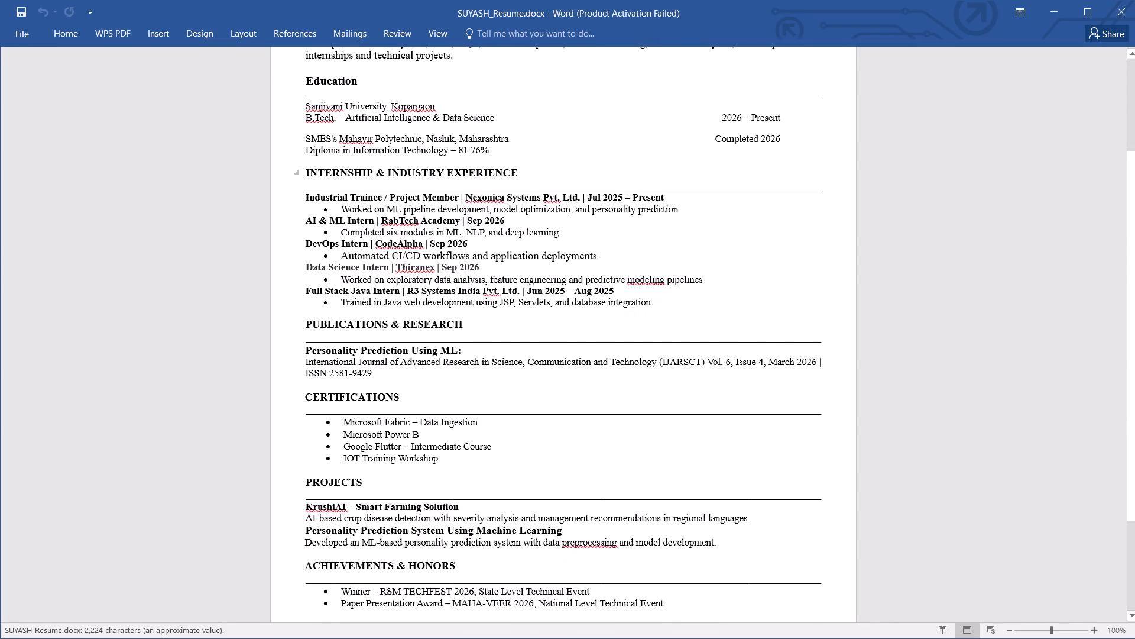
{"action": "left_click", "coordinate": [335, 211]}
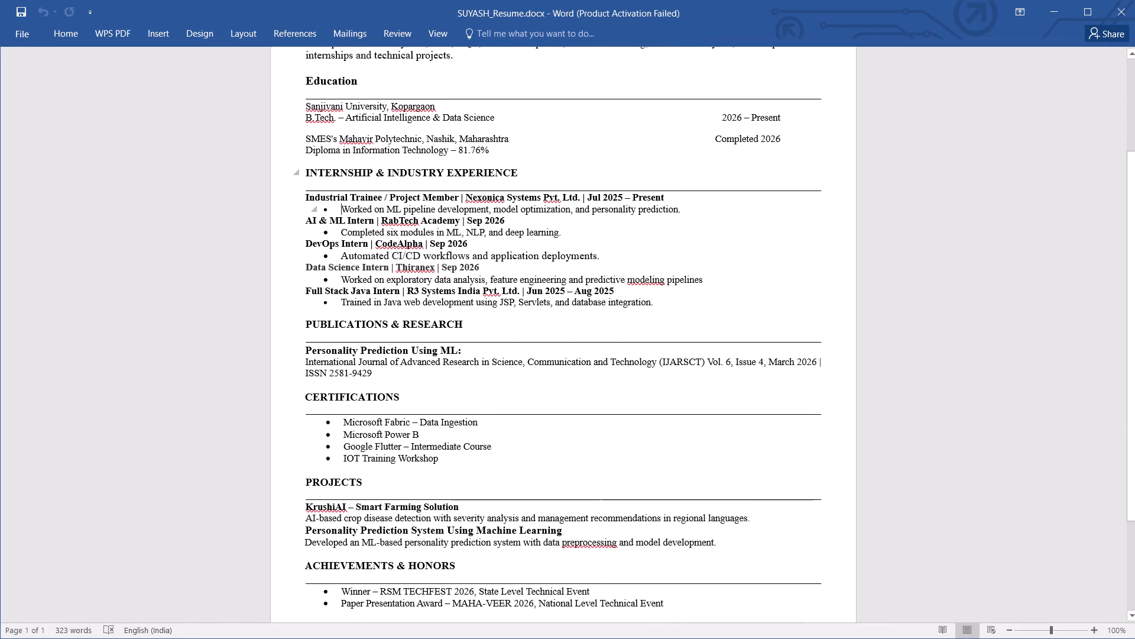
{"action": "key", "text": "BackSpace"}
{"action": "key", "text": "BackSpace"}
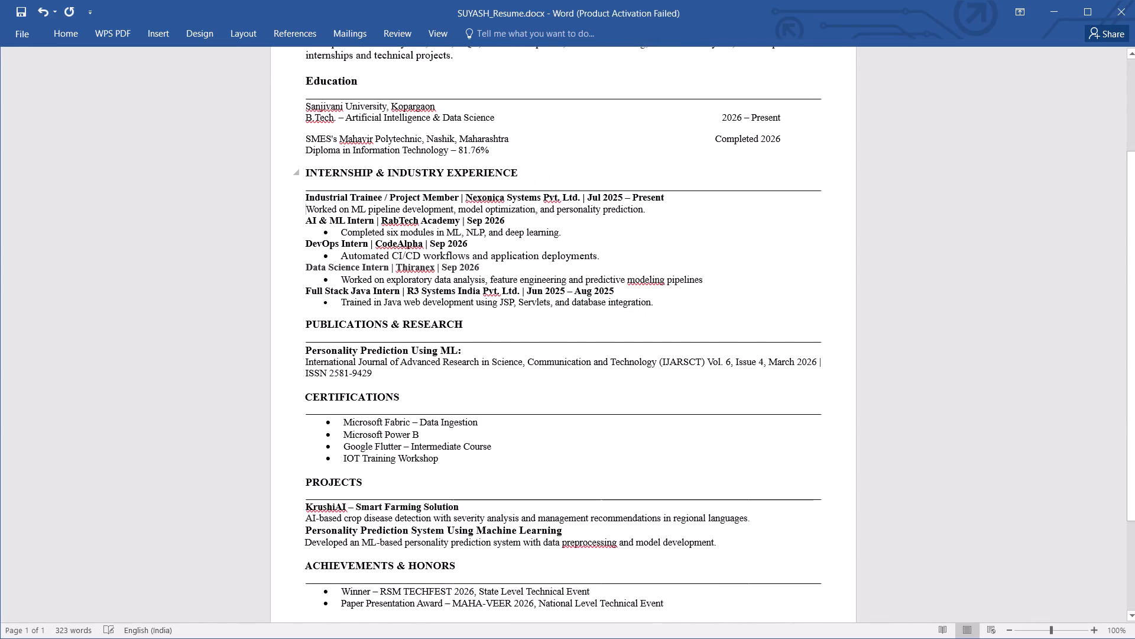
{"action": "left_click", "coordinate": [69, 23]}
{"action": "left_click", "coordinate": [67, 34]}
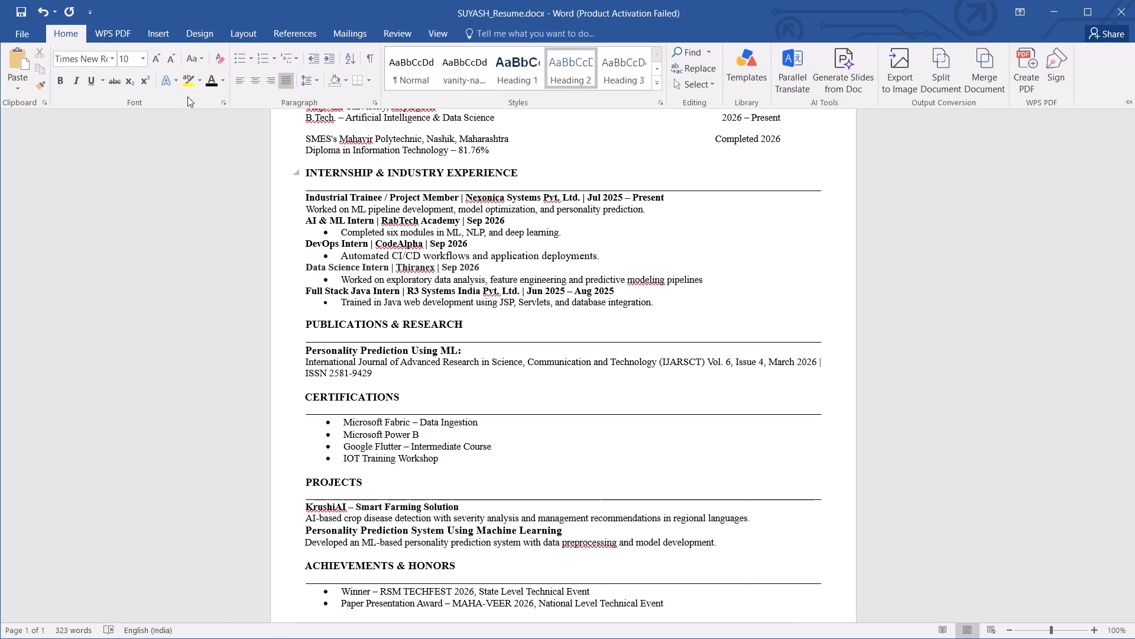
{"action": "left_click", "coordinate": [240, 59]}
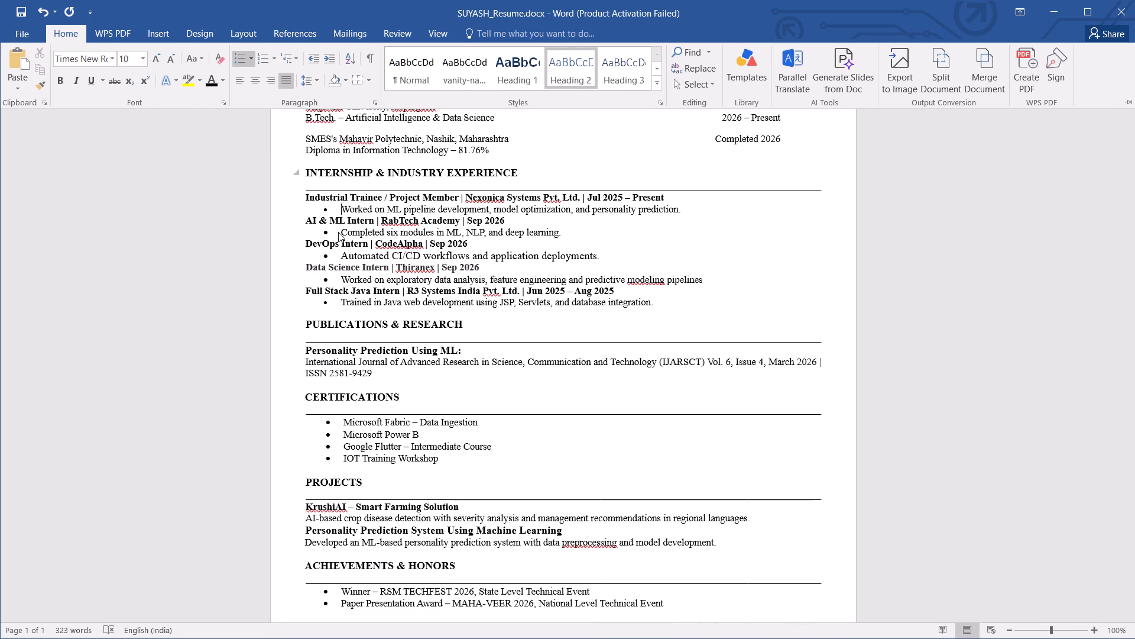
Strip the bullet and indent from the "Completed six modules in ML, NLP, and deep learning" line and reapply a fresh bullet to it.
{"action": "left_click", "coordinate": [338, 232]}
{"action": "left_click", "coordinate": [338, 232]}
{"action": "key", "text": "BackSpace"}
{"action": "key", "text": "BackSpace"}
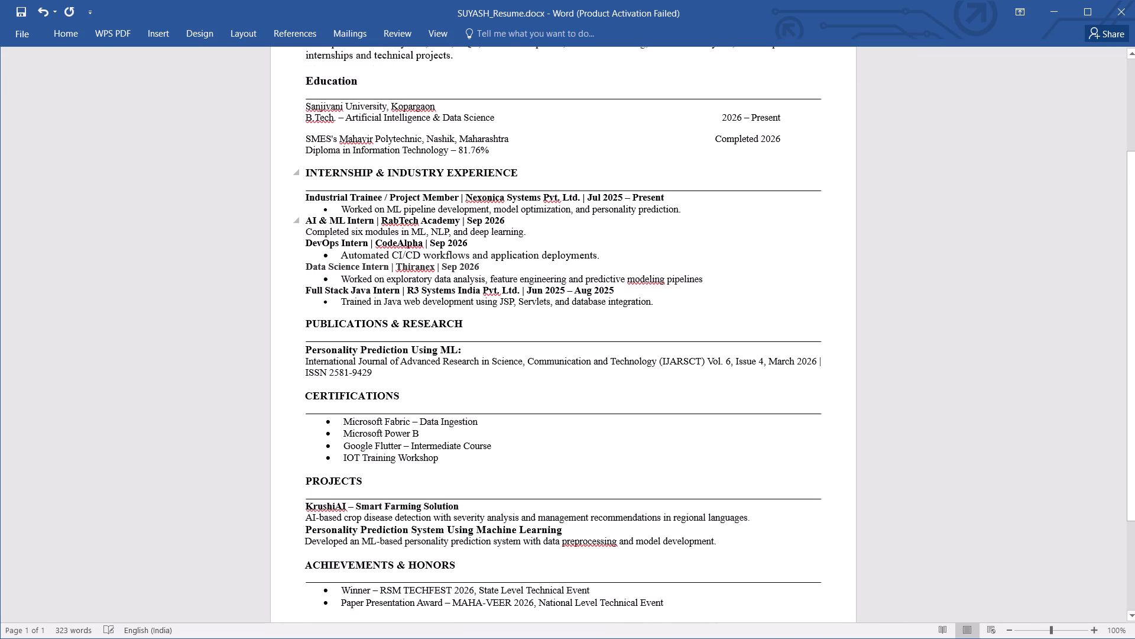
{"action": "left_click", "coordinate": [79, 43]}
{"action": "left_click", "coordinate": [74, 38]}
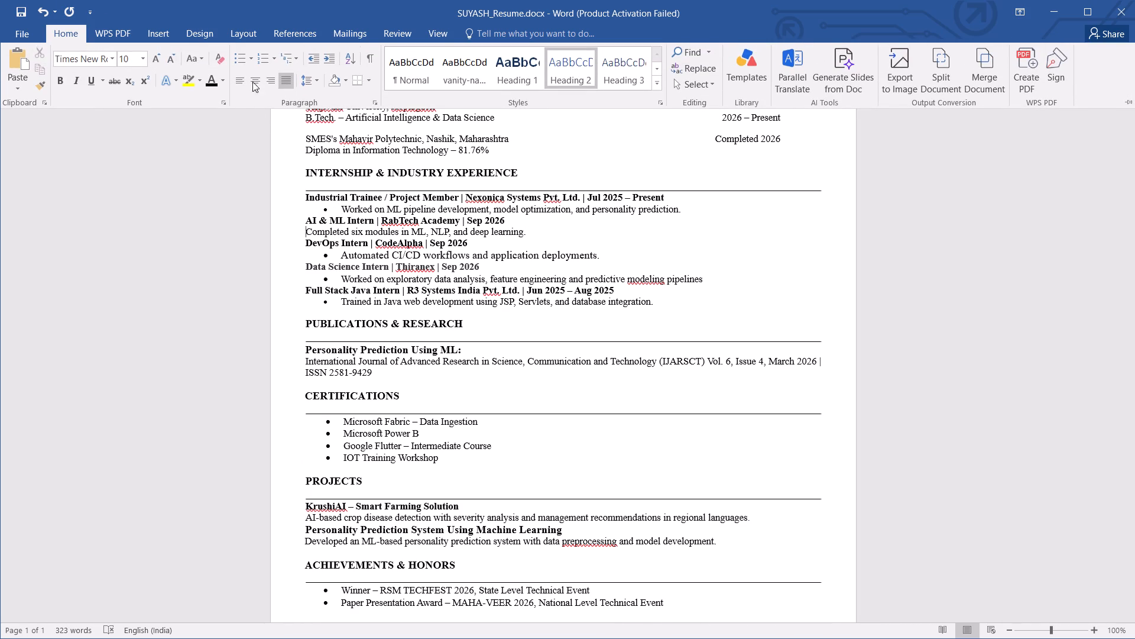
{"action": "left_click", "coordinate": [242, 57]}
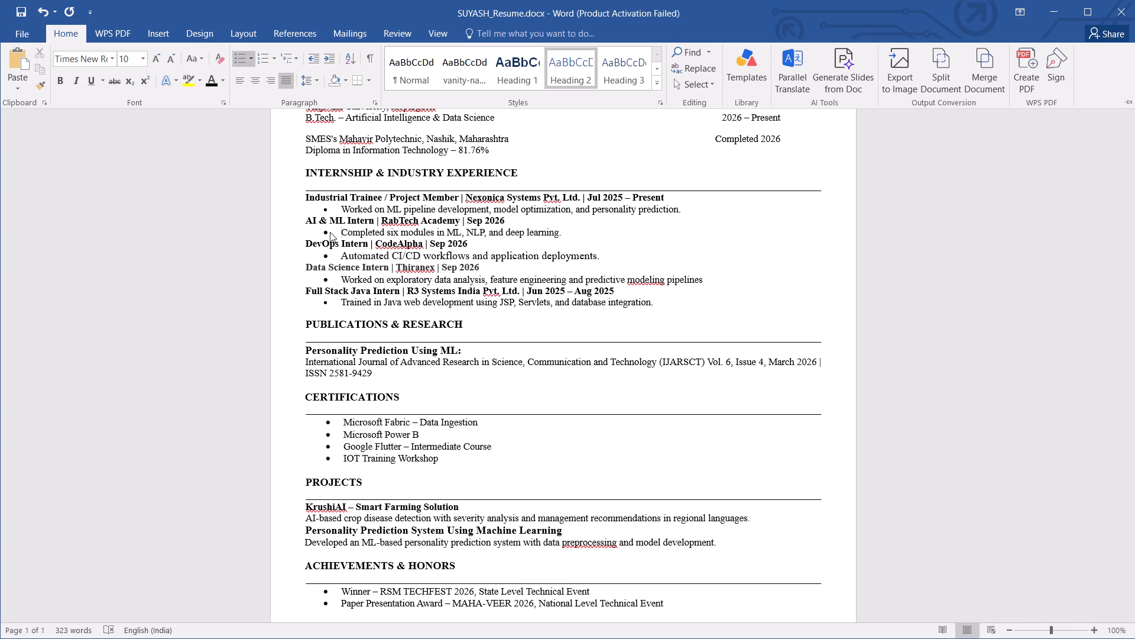
{"action": "left_click", "coordinate": [325, 231]}
{"action": "left_click_drag", "start_coordinate": [329, 231], "coordinate": [327, 231]}
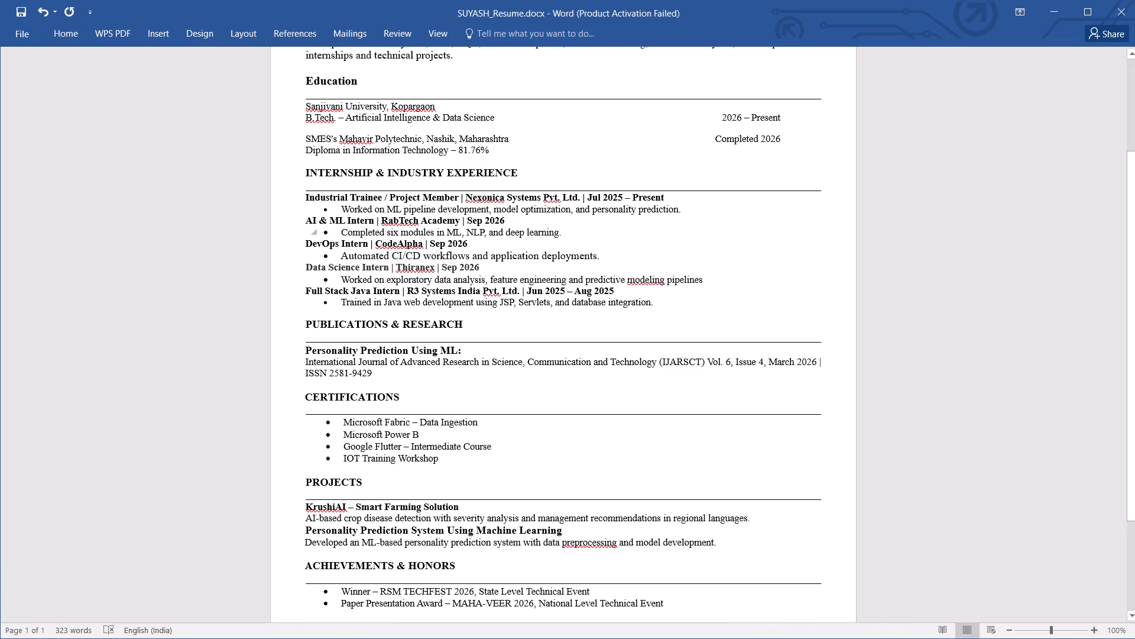
{"action": "left_click_drag", "start_coordinate": [327, 231], "coordinate": [321, 231]}
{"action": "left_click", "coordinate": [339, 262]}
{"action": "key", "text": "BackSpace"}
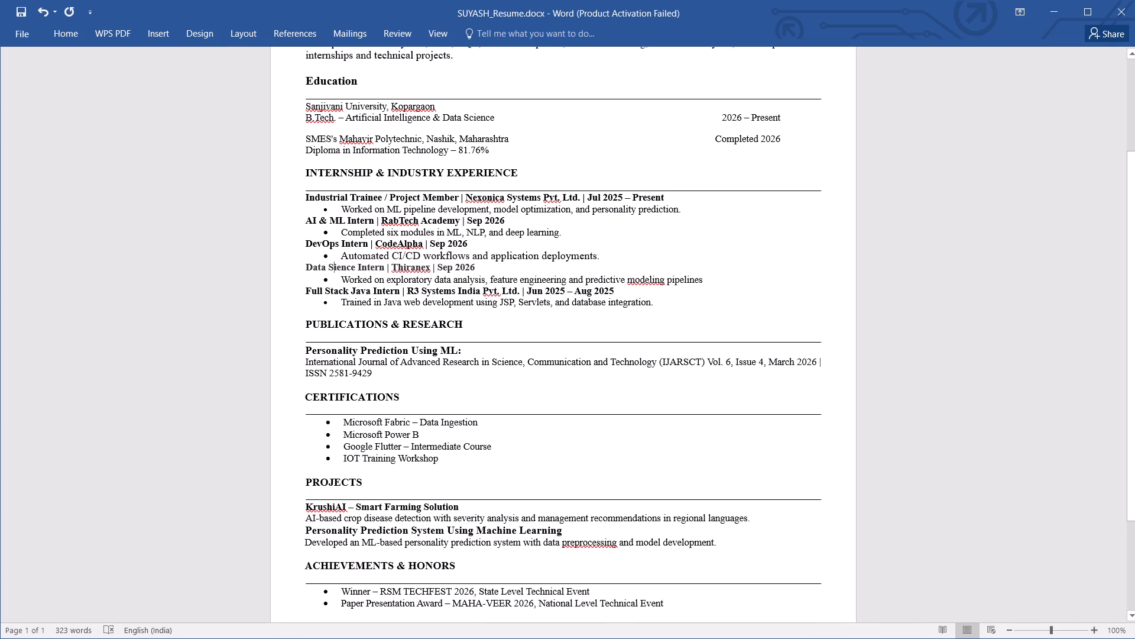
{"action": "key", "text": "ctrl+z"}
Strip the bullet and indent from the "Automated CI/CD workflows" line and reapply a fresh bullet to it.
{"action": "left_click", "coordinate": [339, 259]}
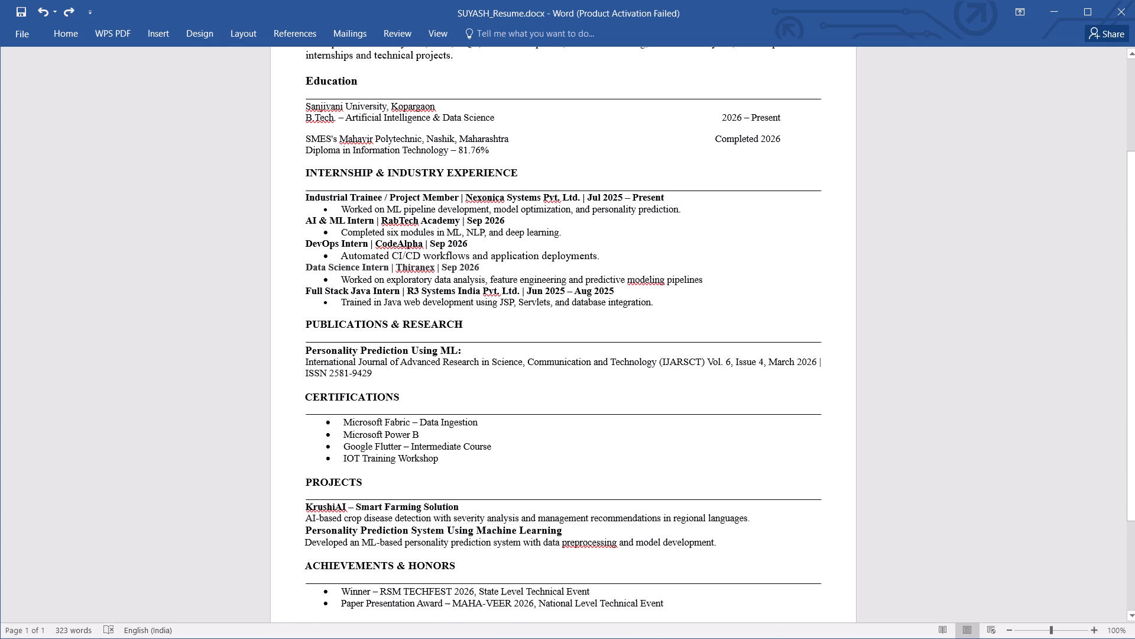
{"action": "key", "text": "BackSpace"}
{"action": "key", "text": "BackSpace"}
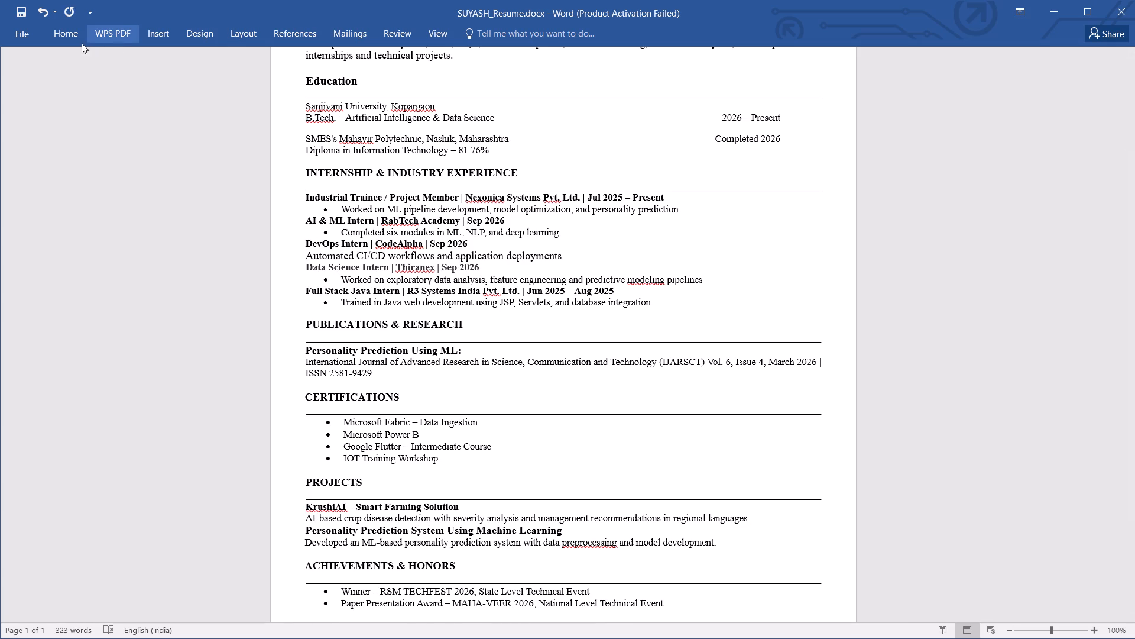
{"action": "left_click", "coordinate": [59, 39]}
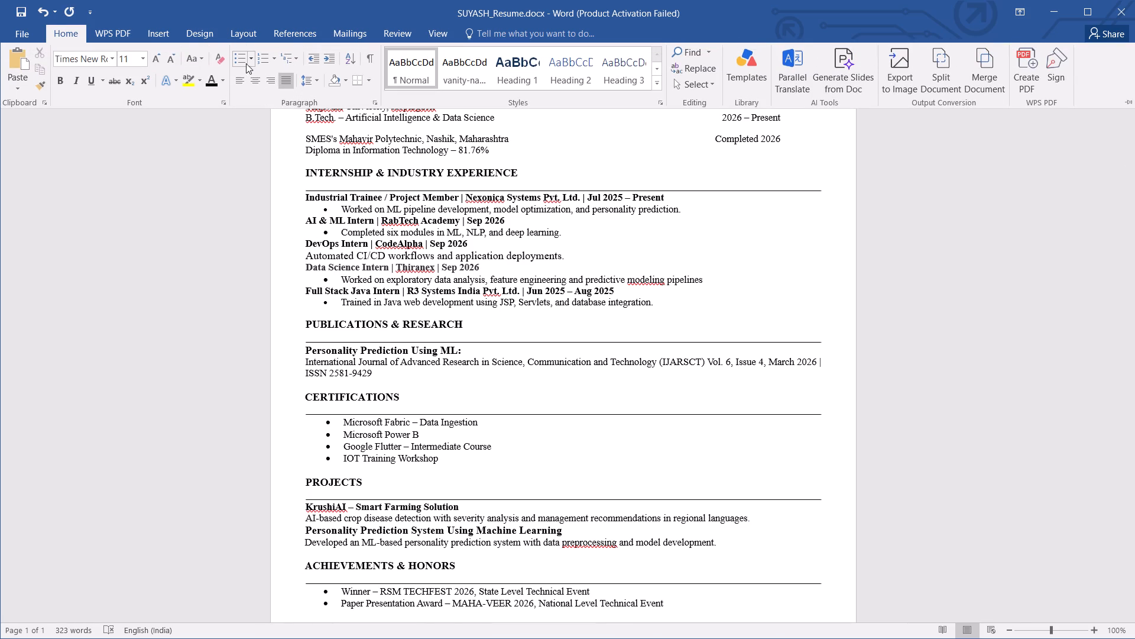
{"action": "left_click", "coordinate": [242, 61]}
Strip the bullet and indent from the "Worked on exploratory data analysis" line and reapply a fresh bullet to it.
{"action": "left_click", "coordinate": [333, 279]}
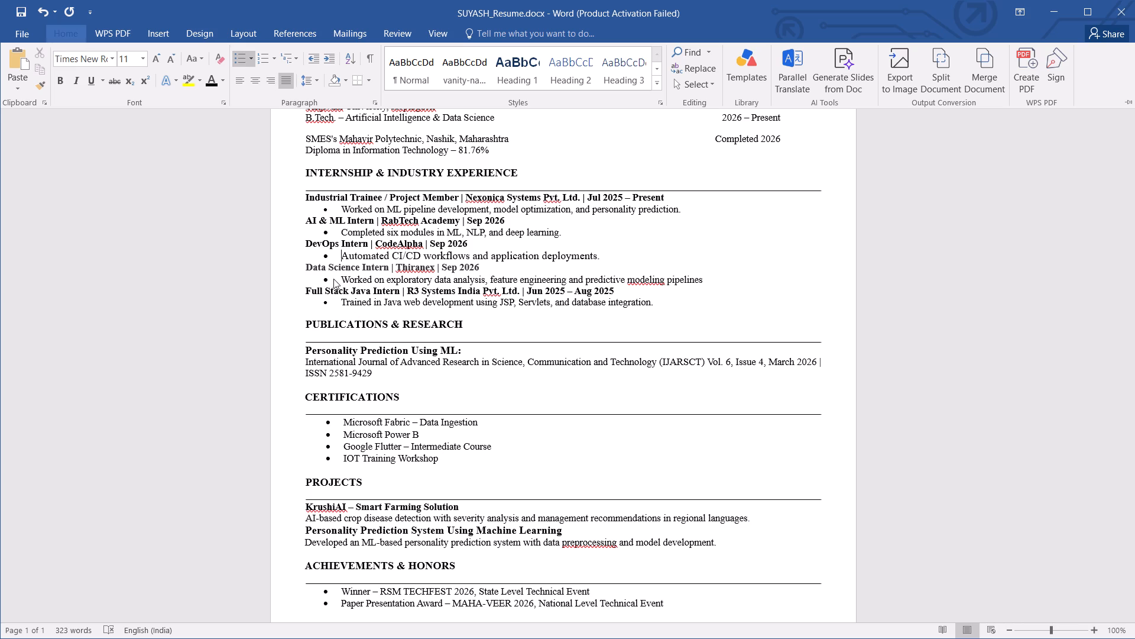
{"action": "left_click", "coordinate": [338, 279]}
{"action": "key", "text": "BackSpace"}
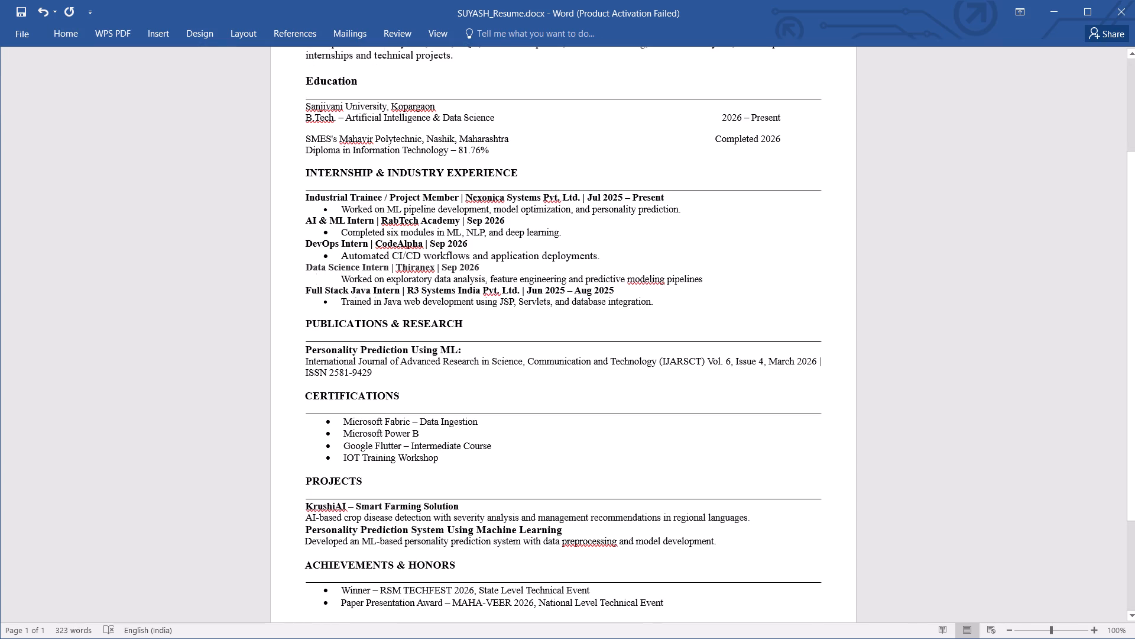
{"action": "key", "text": "BackSpace"}
{"action": "left_click", "coordinate": [75, 39]}
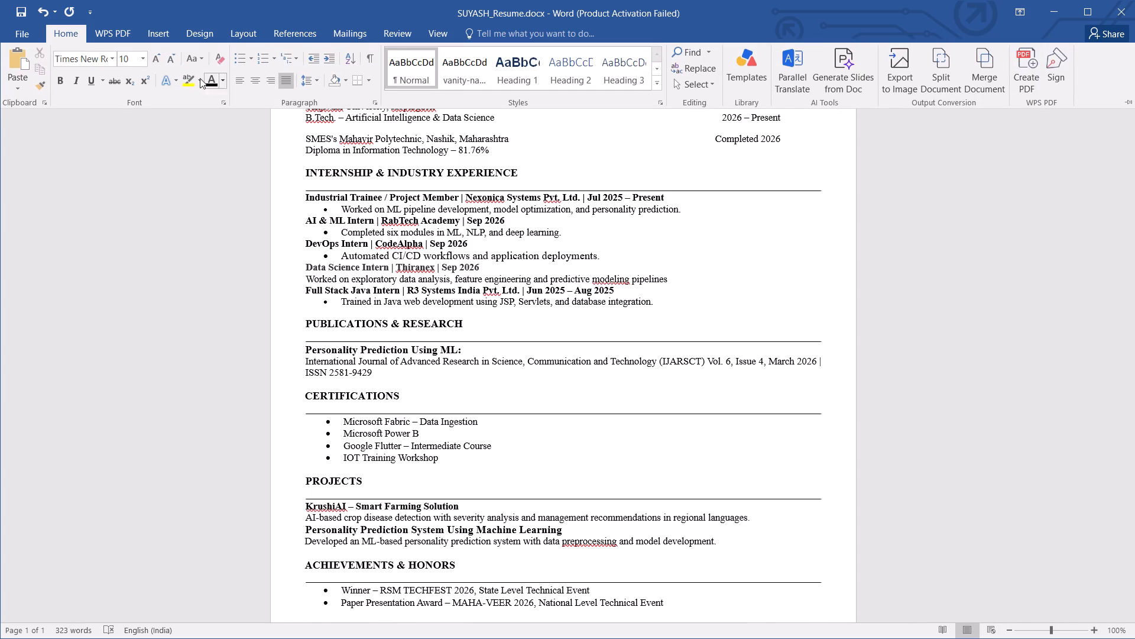
{"action": "left_click", "coordinate": [236, 57]}
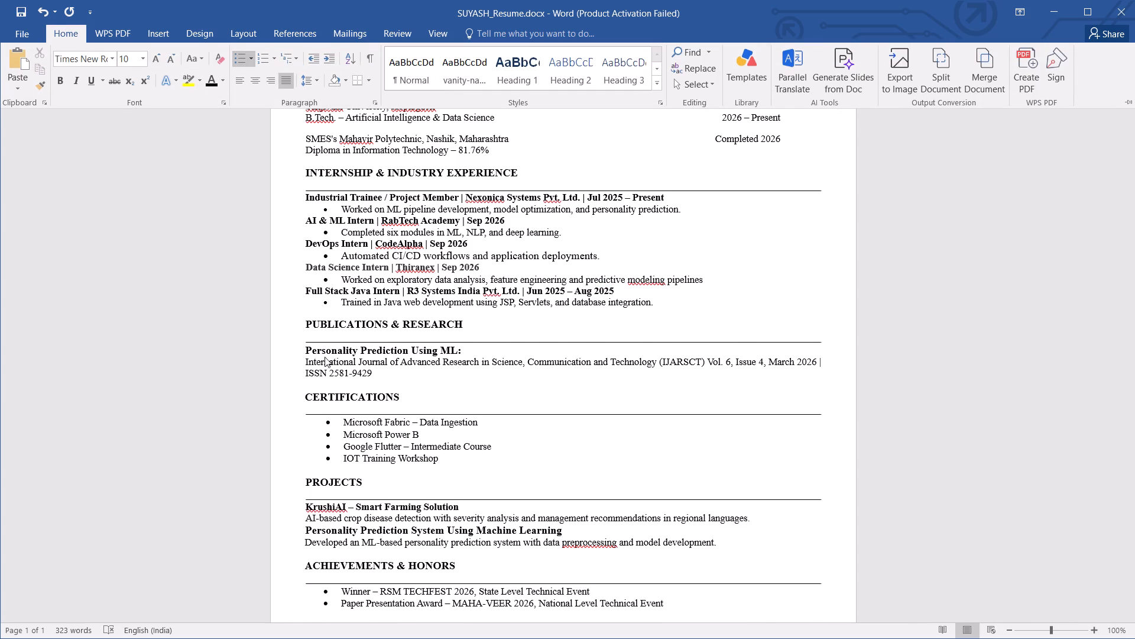
Strip the bullet and indent from the "Trained in Java web development" line and reapply a fresh bullet to it.
{"action": "left_click", "coordinate": [332, 302]}
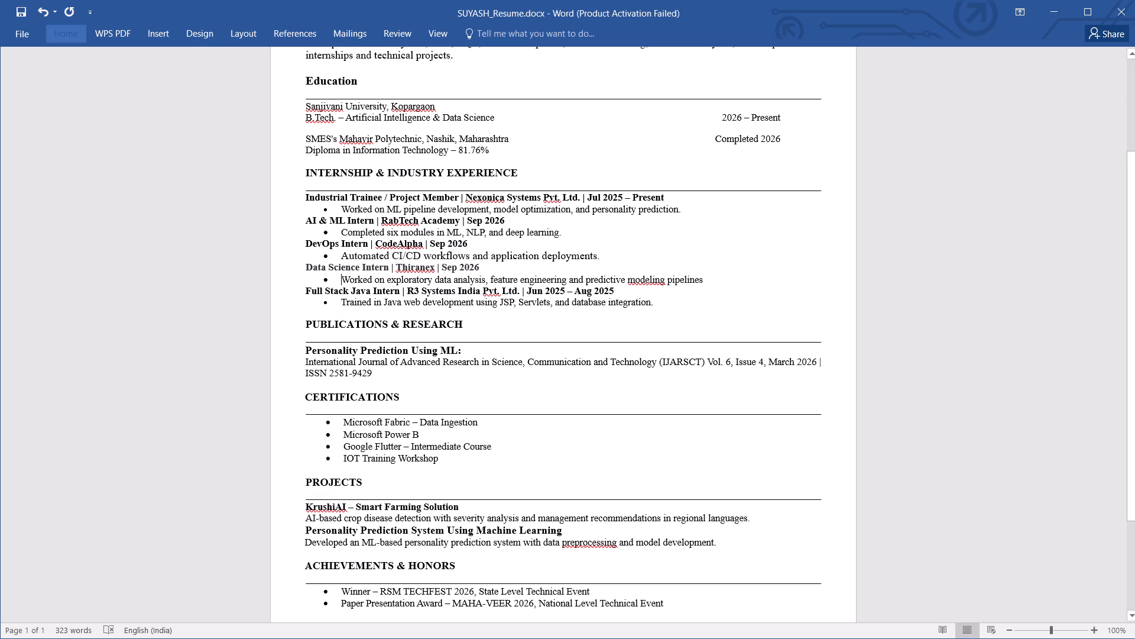
{"action": "left_click", "coordinate": [333, 302]}
{"action": "key", "text": "BackSpace"}
{"action": "key", "text": "BackSpace"}
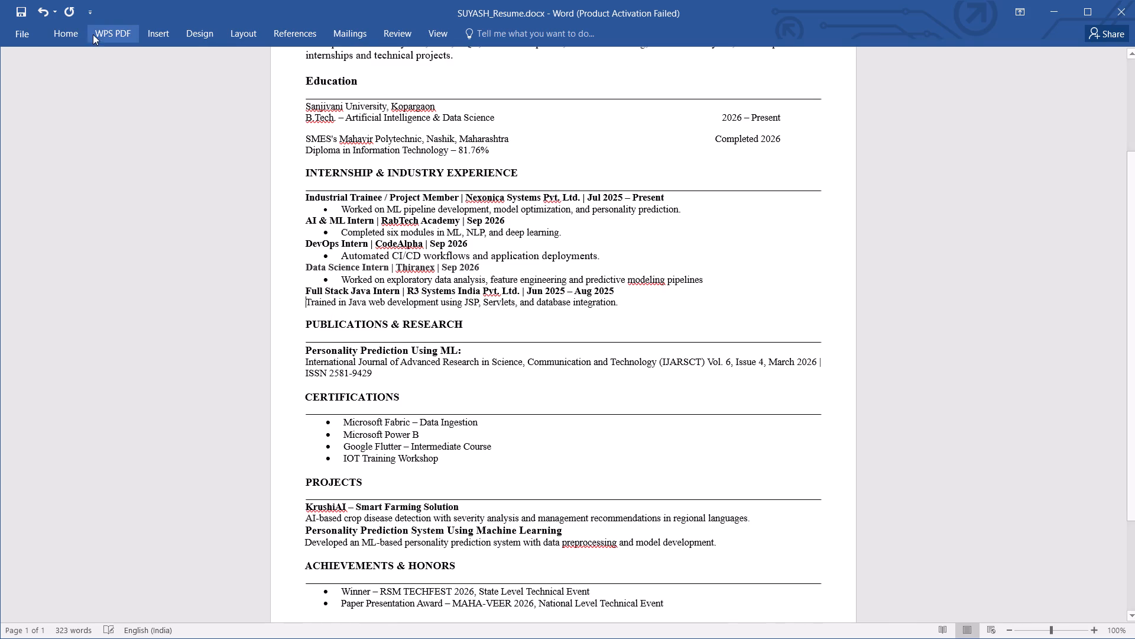
{"action": "left_click", "coordinate": [84, 31]}
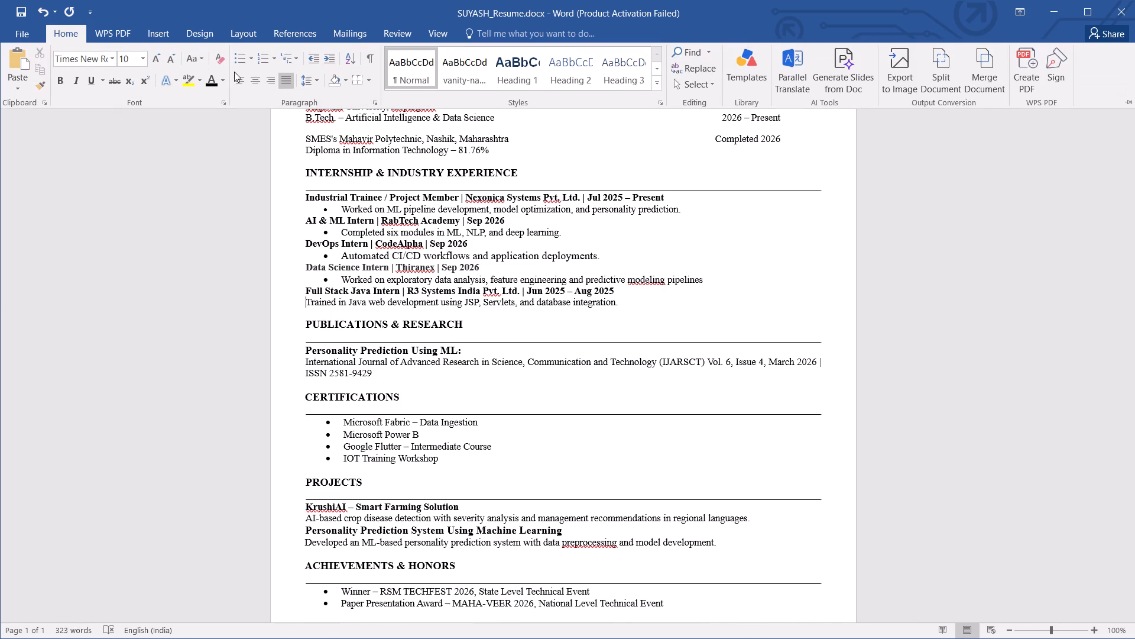
{"action": "left_click", "coordinate": [234, 57]}
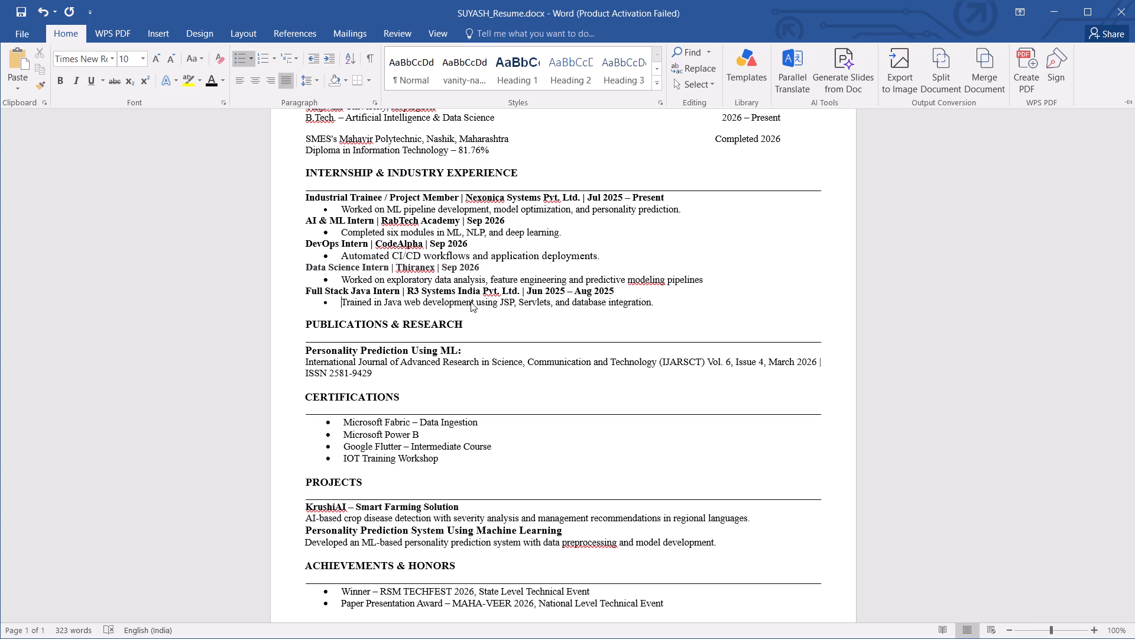
Set the font size of the whole "Automated CI/CD workflows and application deployments" line to 10.
{"action": "left_click", "coordinate": [394, 296]}
{"action": "double_click", "coordinate": [394, 302]}
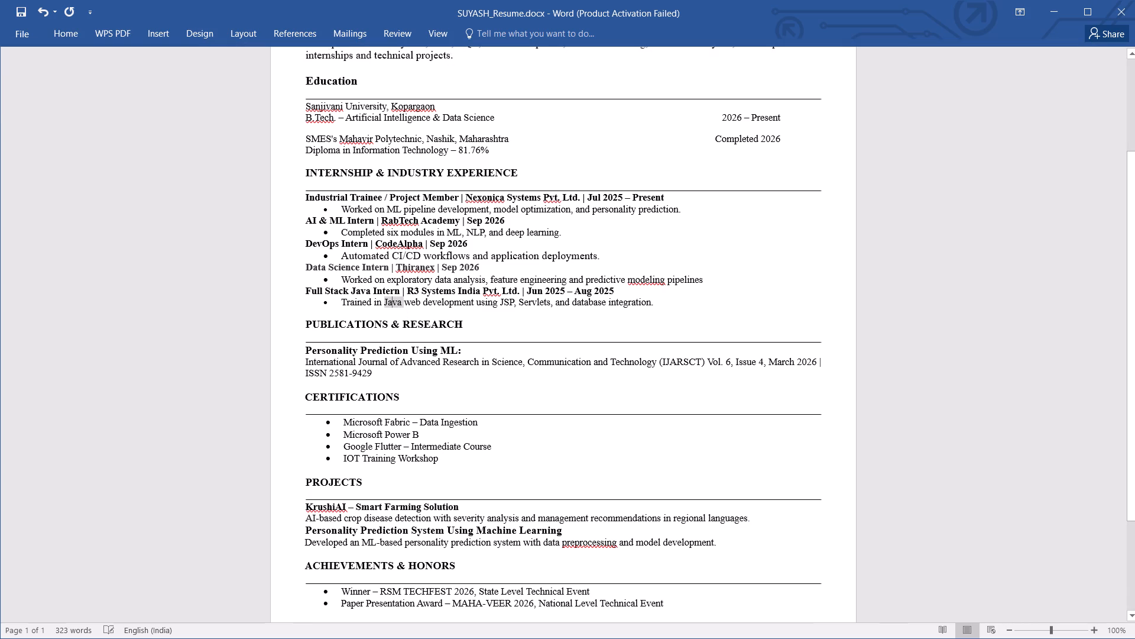
{"action": "double_click", "coordinate": [371, 283]}
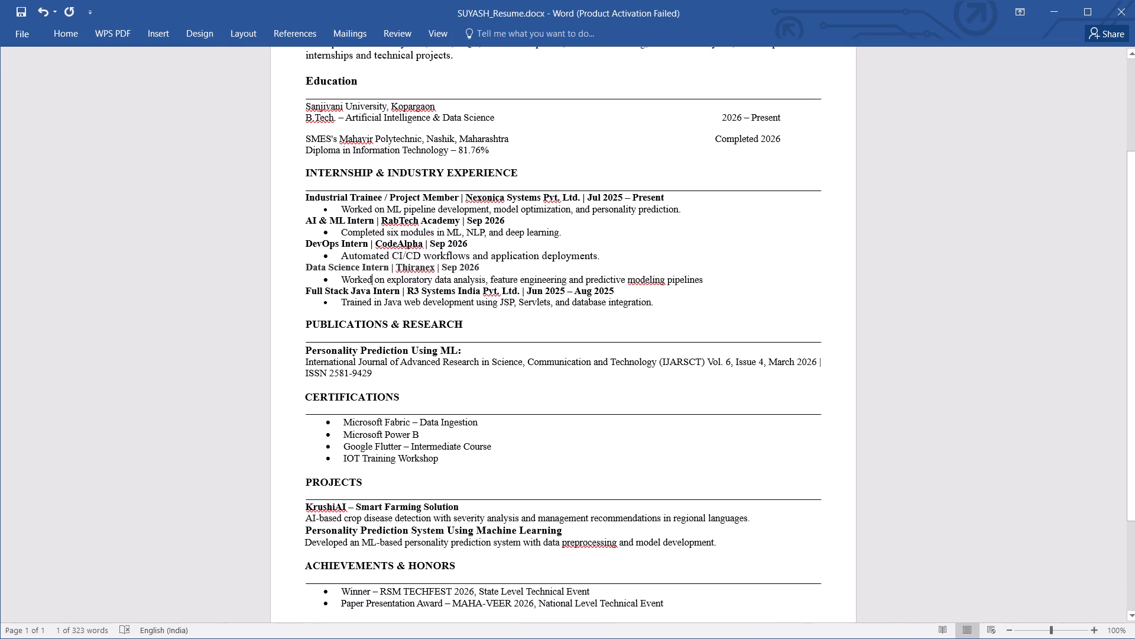
{"action": "triple_click", "coordinate": [358, 254]}
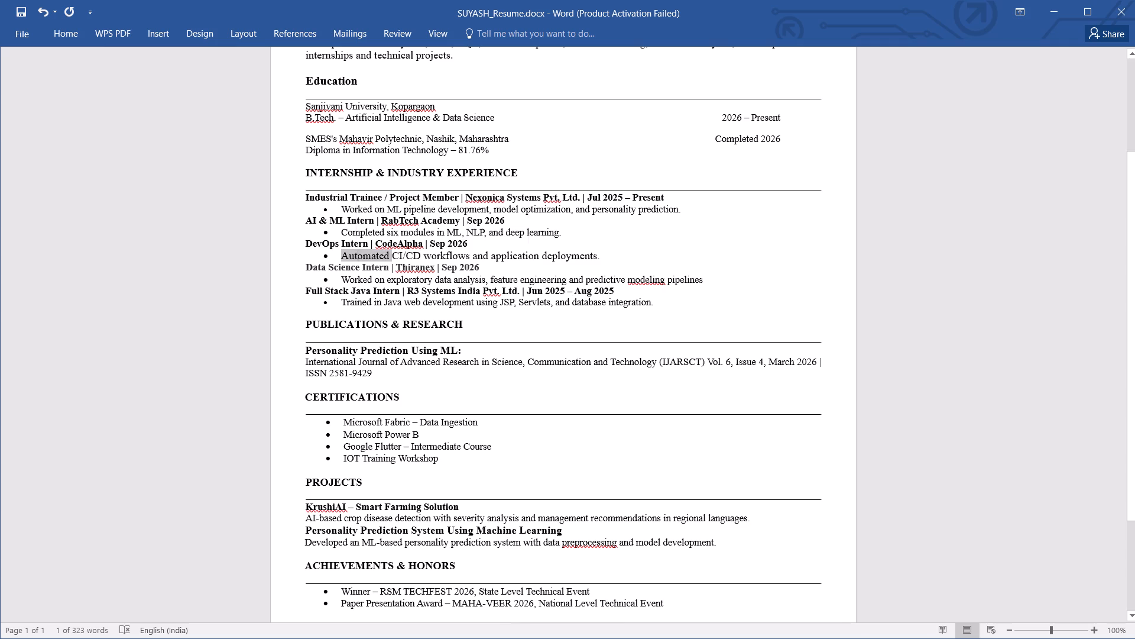
{"action": "double_click", "coordinate": [358, 254]}
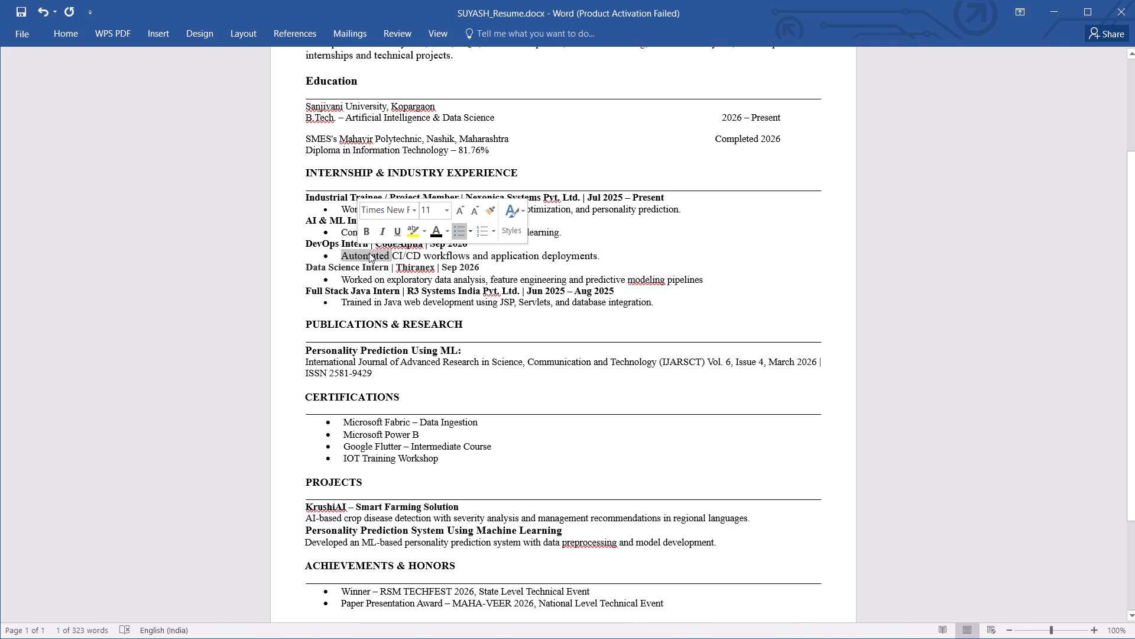
{"action": "double_click", "coordinate": [369, 253]}
{"action": "double_click", "coordinate": [369, 253]}
{"action": "left_click", "coordinate": [369, 253]}
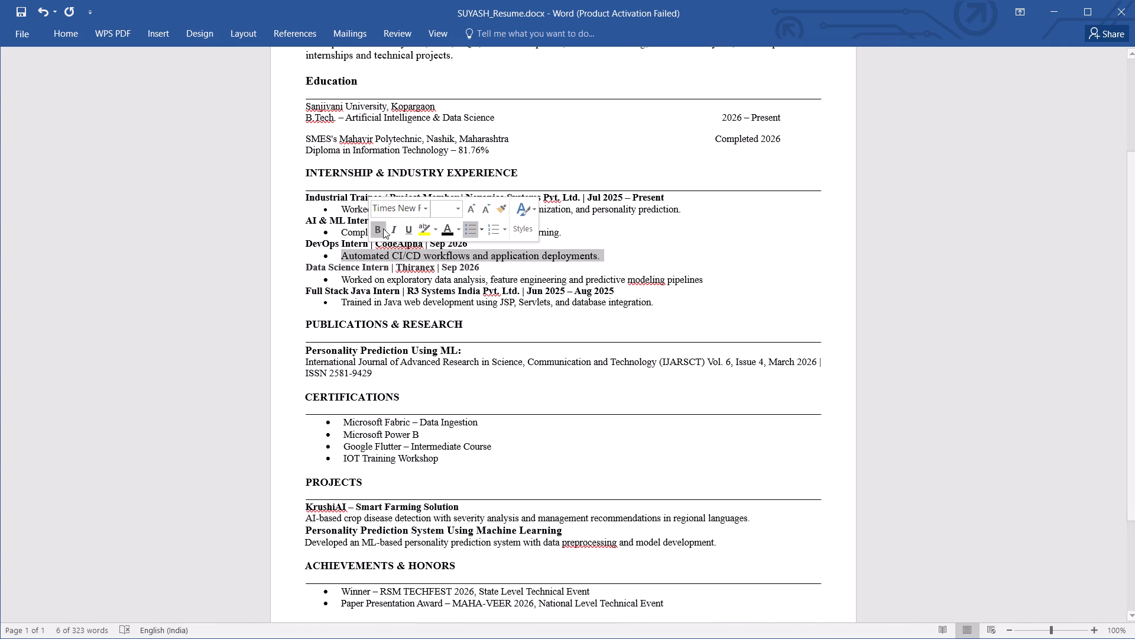
{"action": "left_click", "coordinate": [439, 204]}
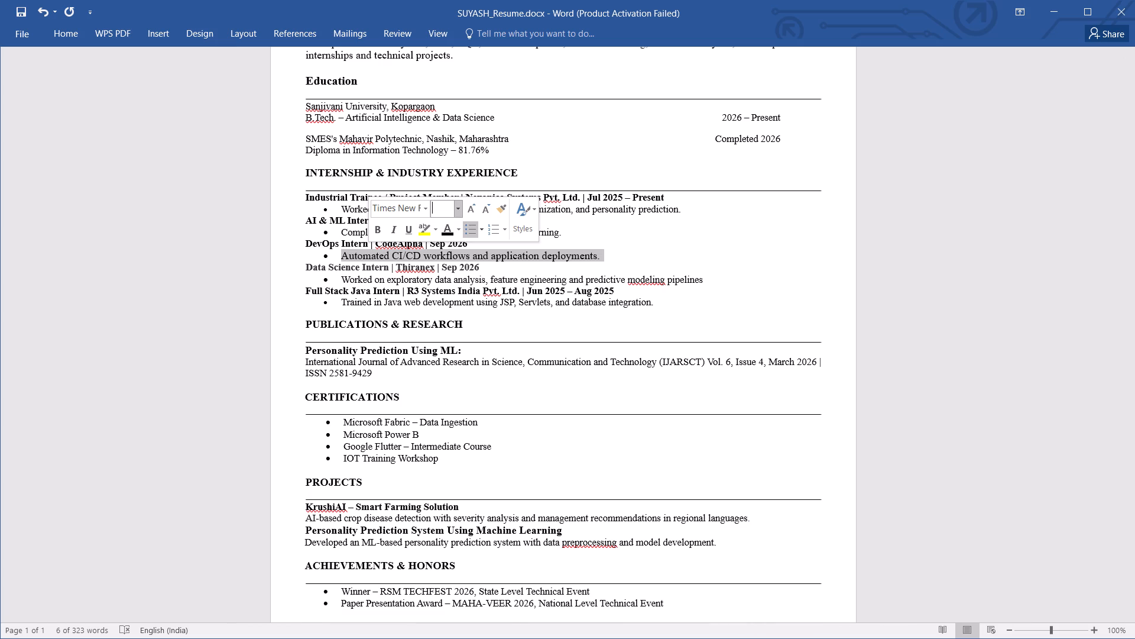
{"action": "type", "text": "10"}
{"action": "key", "text": "Return"}
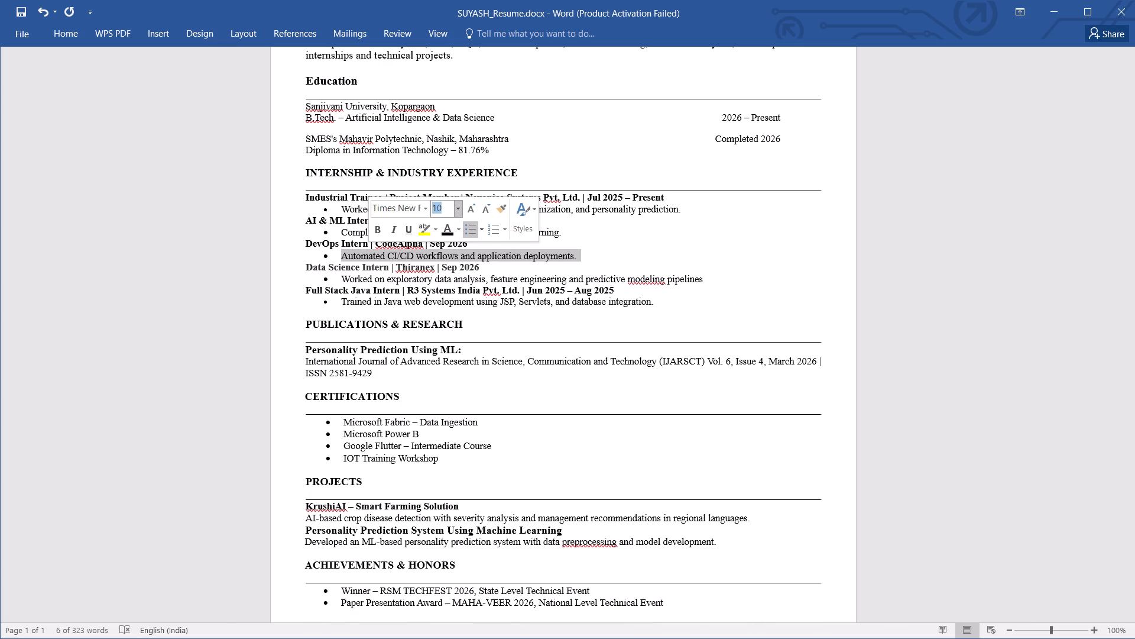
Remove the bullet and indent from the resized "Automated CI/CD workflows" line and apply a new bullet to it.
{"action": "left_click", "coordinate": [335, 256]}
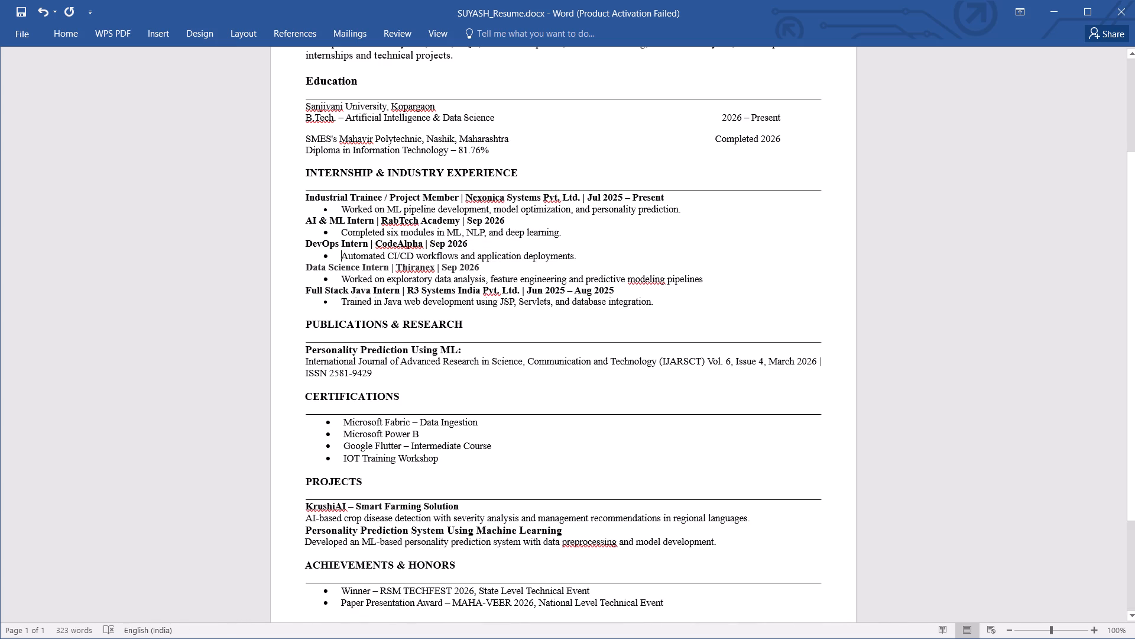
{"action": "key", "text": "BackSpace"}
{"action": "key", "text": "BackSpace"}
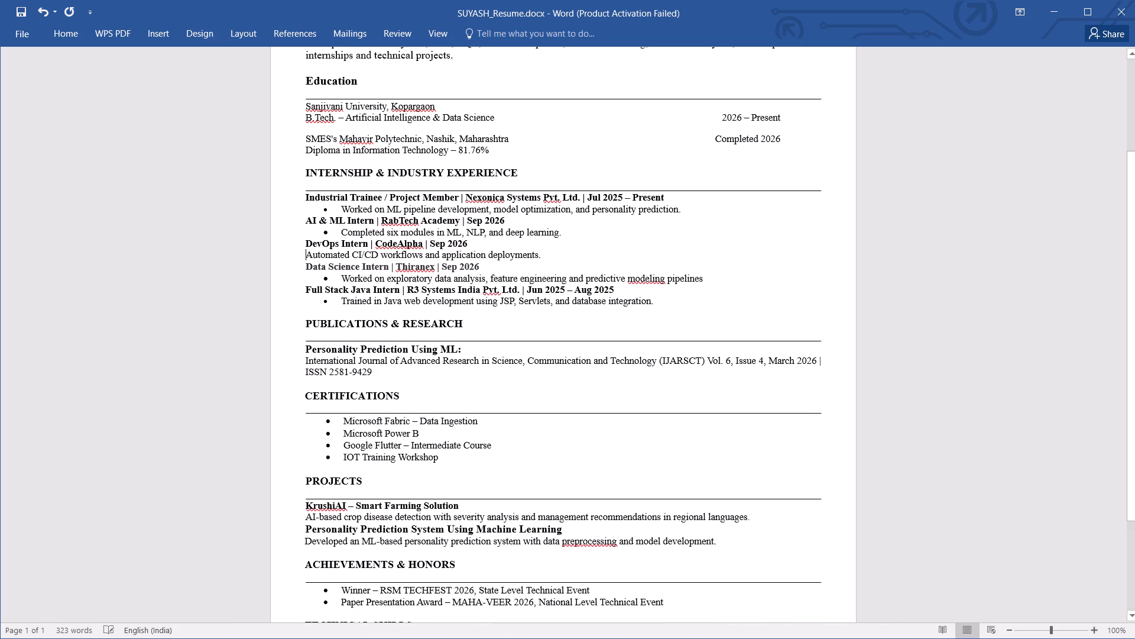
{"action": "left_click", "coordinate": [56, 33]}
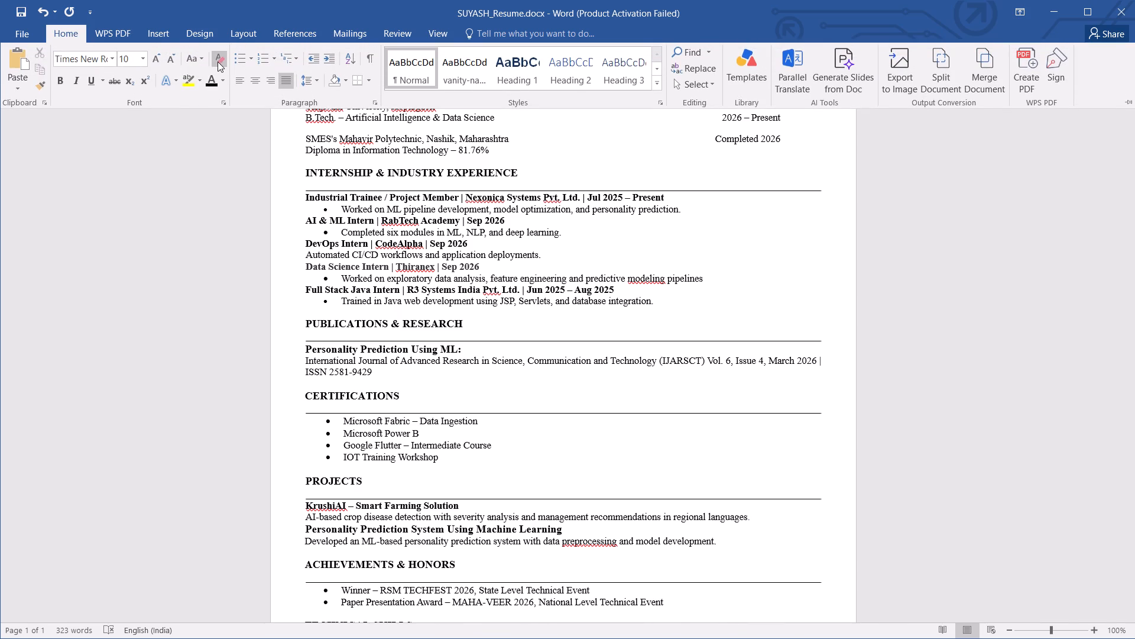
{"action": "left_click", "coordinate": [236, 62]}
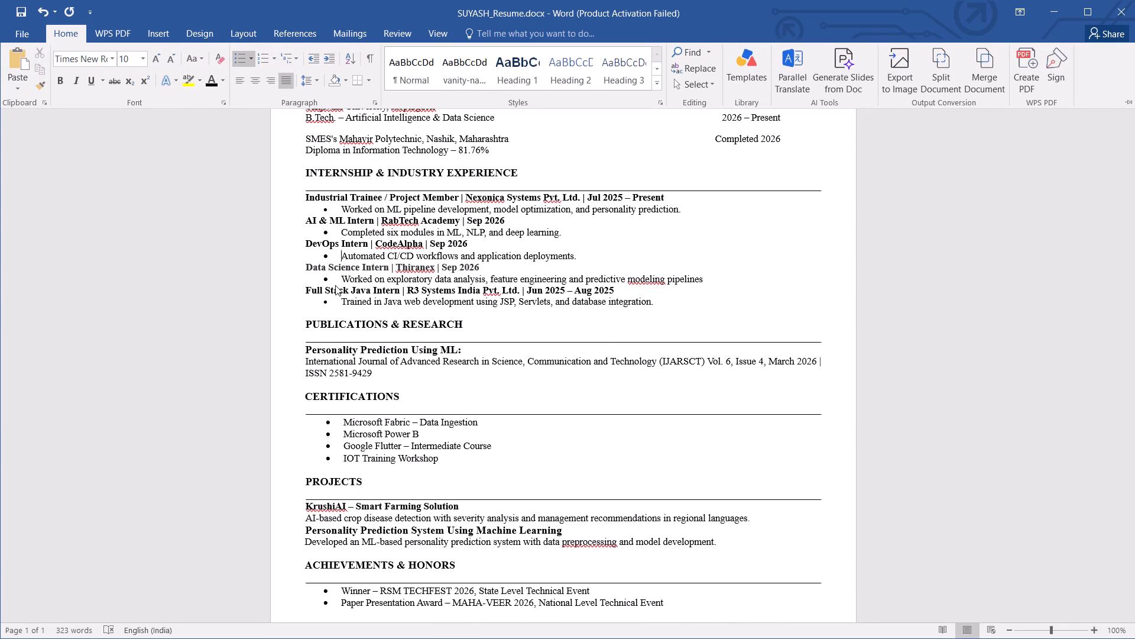
Check the font and size of each internship description line for consistency.
{"action": "triple_click", "coordinate": [359, 277]}
{"action": "left_click", "coordinate": [359, 277]}
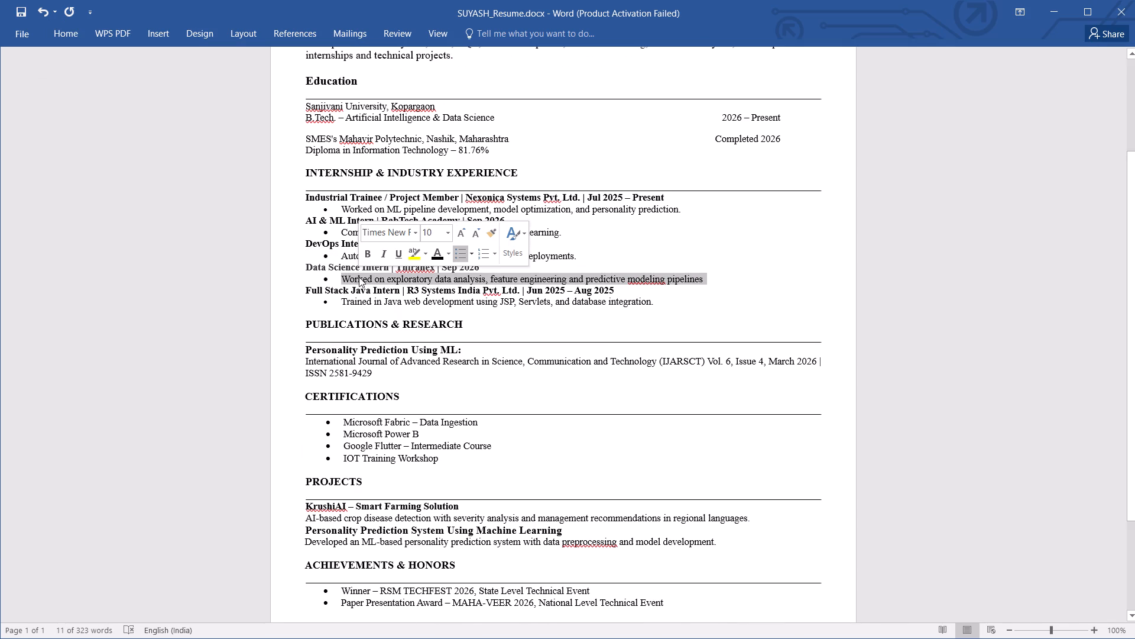
{"action": "triple_click", "coordinate": [357, 299]}
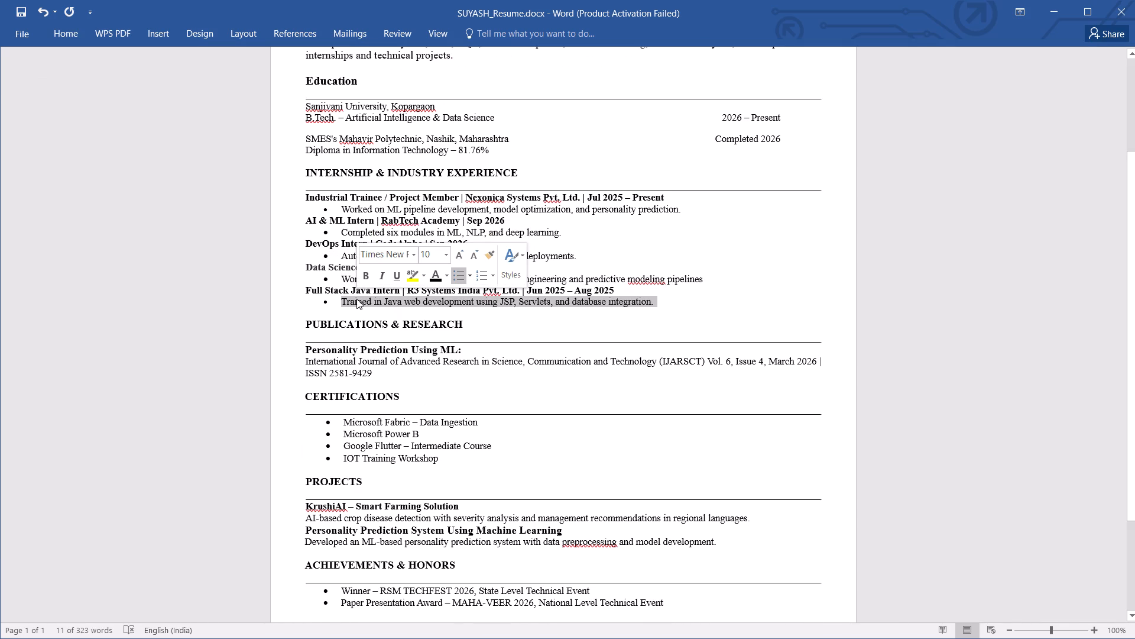
{"action": "triple_click", "coordinate": [343, 253]}
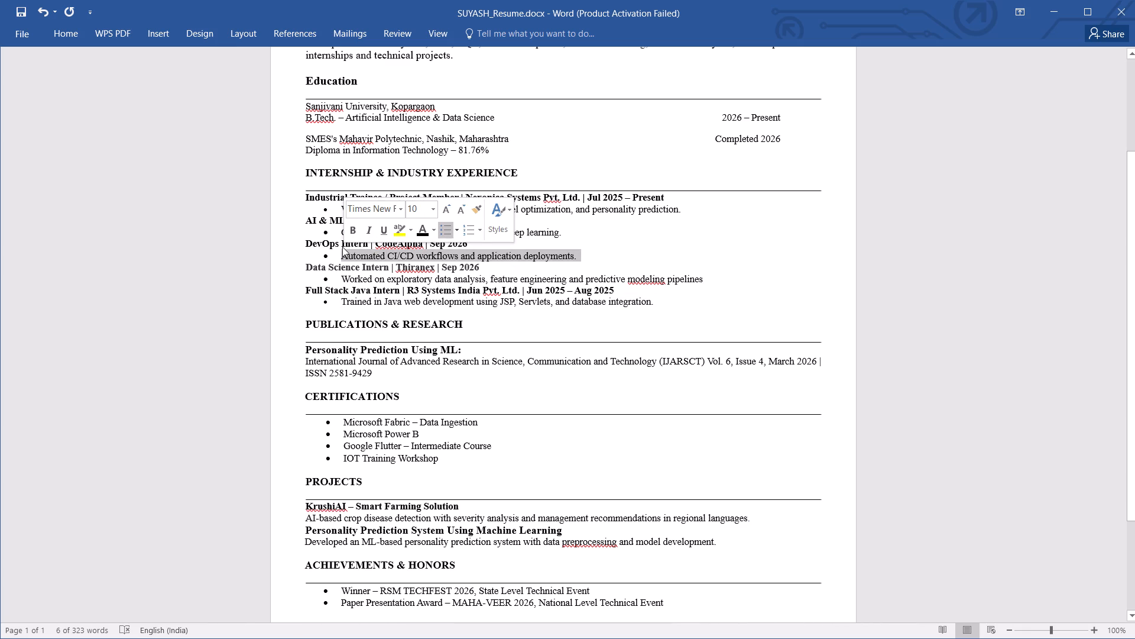
{"action": "left_click", "coordinate": [335, 230]}
{"action": "triple_click", "coordinate": [340, 231]}
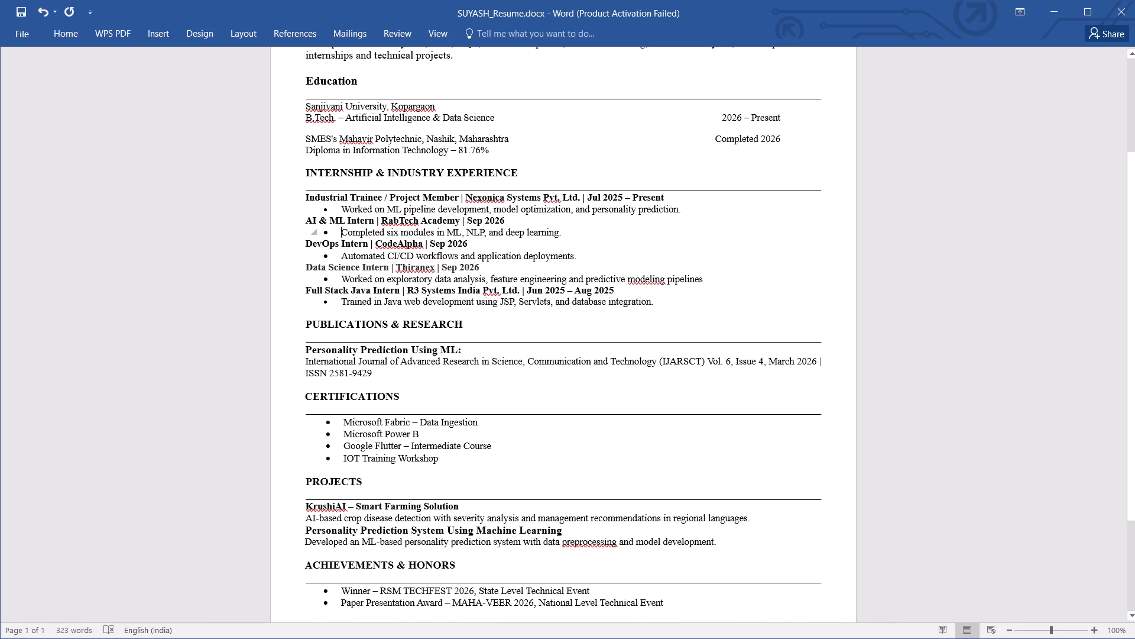
{"action": "left_click", "coordinate": [341, 231]}
{"action": "double_click", "coordinate": [341, 231]}
{"action": "double_click", "coordinate": [341, 231]}
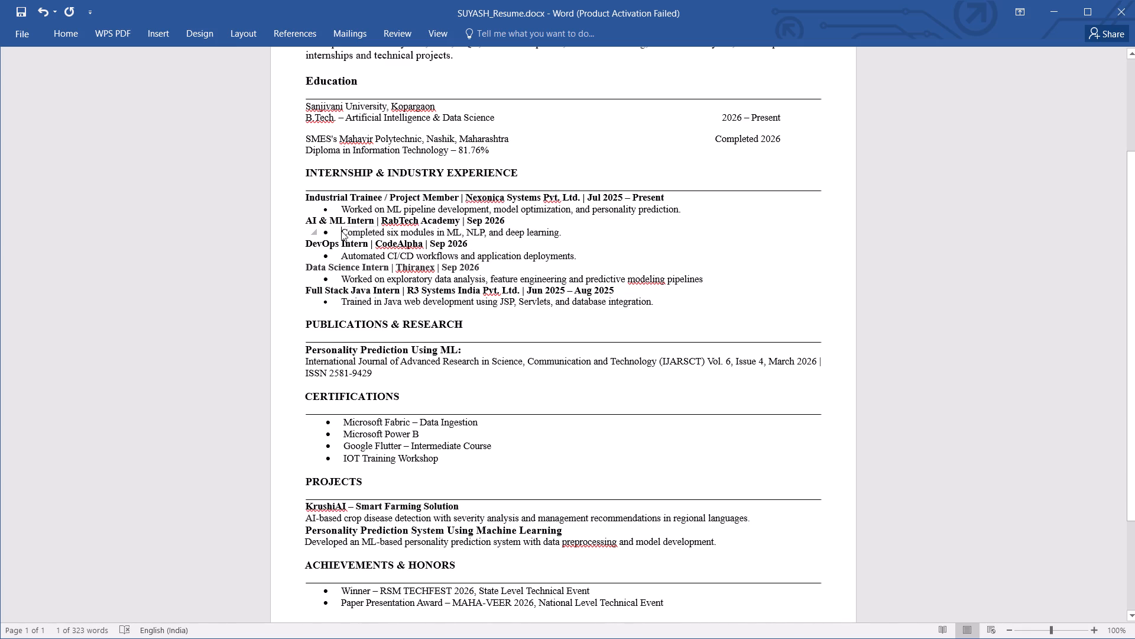
{"action": "triple_click", "coordinate": [354, 235]}
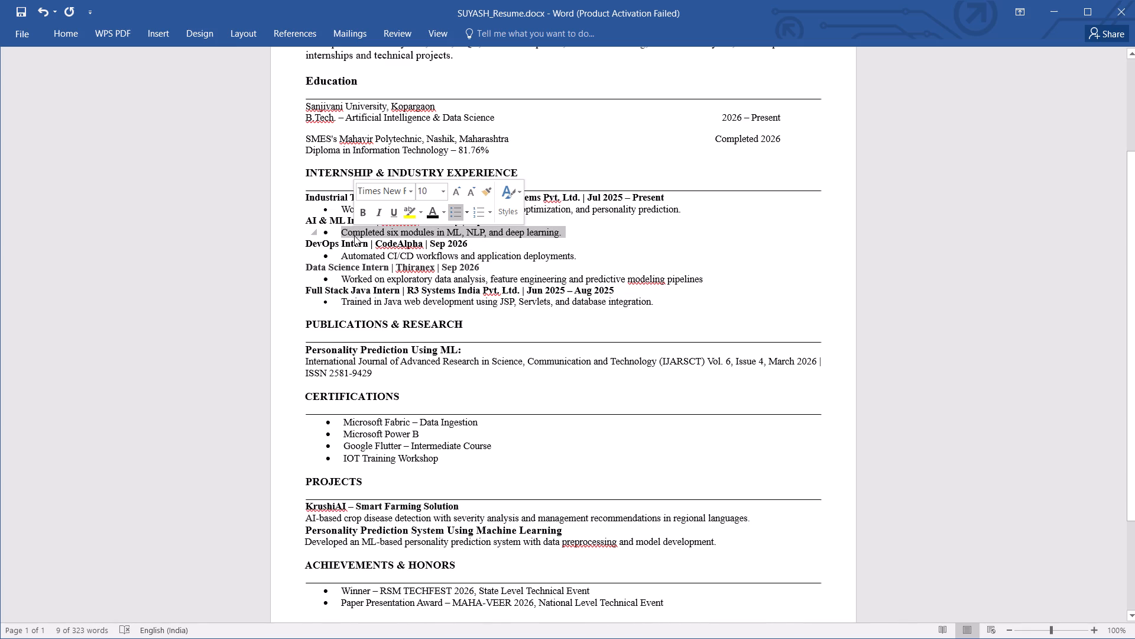
{"action": "triple_click", "coordinate": [346, 212]}
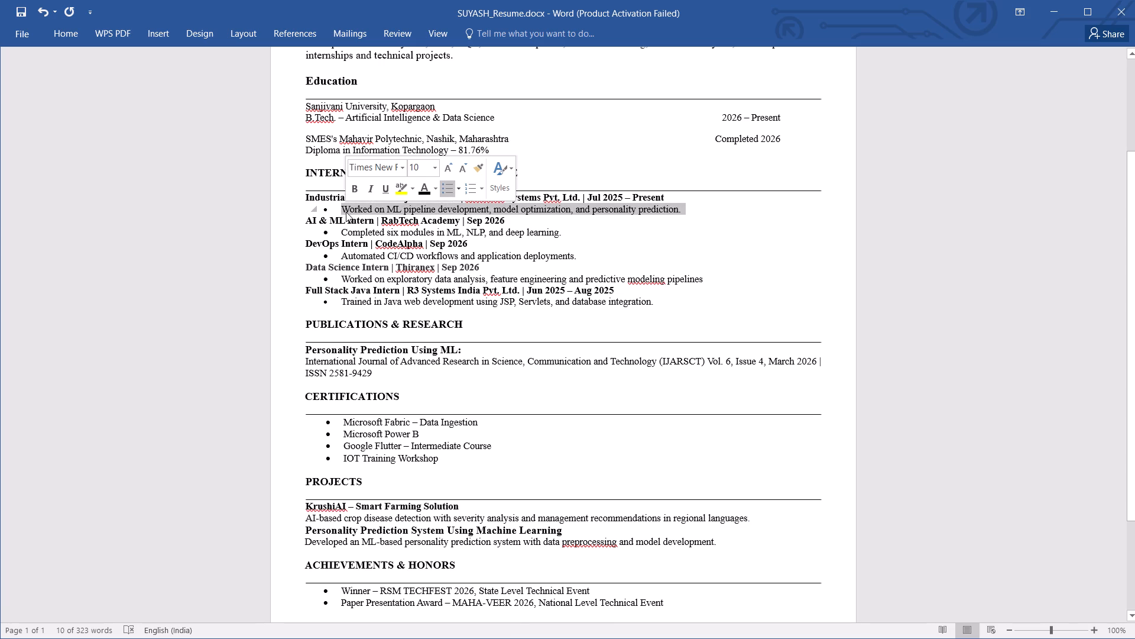
Strip the bullet and indent from the "Automated CI/CD workflows" line once more and reapply a bullet to it.
{"action": "left_click", "coordinate": [336, 259]}
{"action": "key", "text": "BackSpace"}
{"action": "key", "text": "BackSpace"}
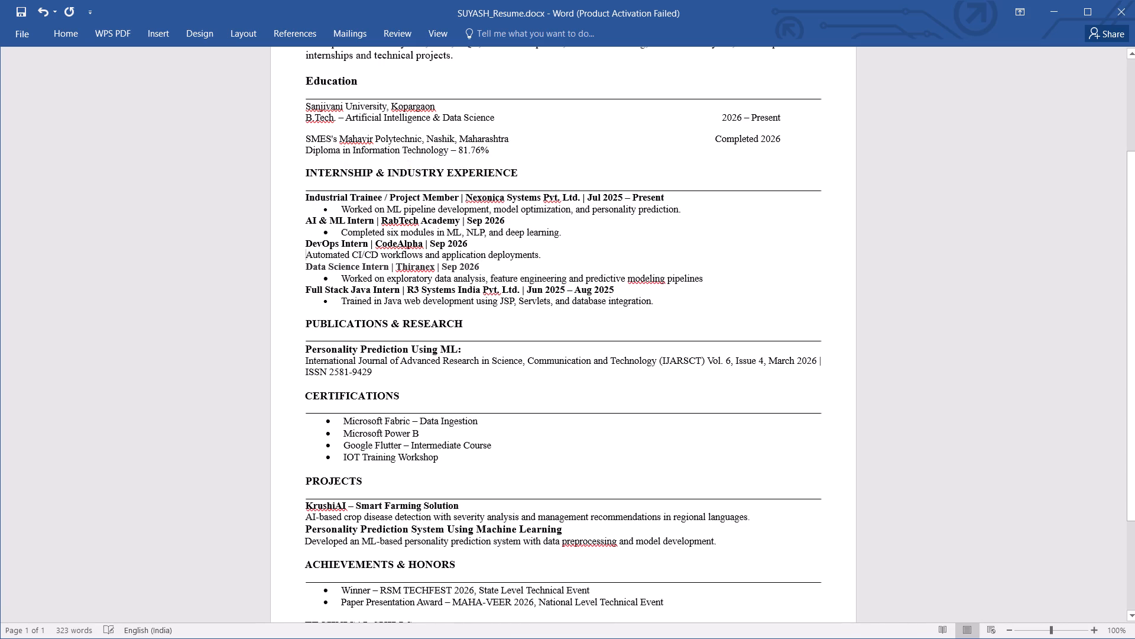
{"action": "left_click", "coordinate": [61, 38]}
{"action": "double_click", "coordinate": [230, 57]}
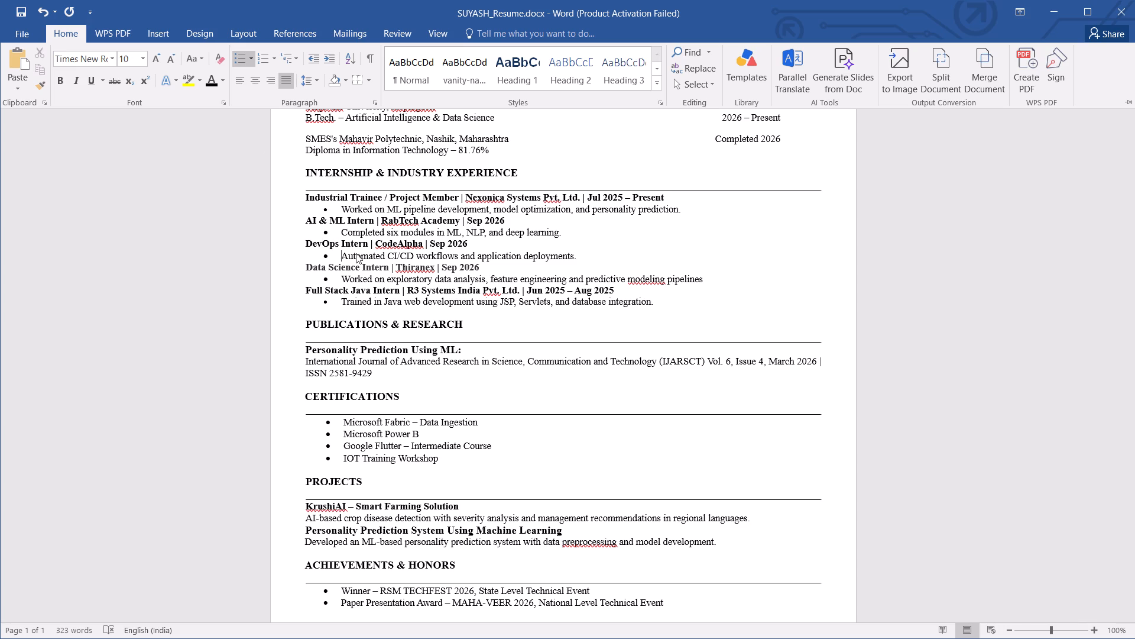
Review the remaining sections of the resume and save the document.
{"action": "scroll", "coordinate": [450, 276], "scroll_direction": "down", "scroll_amount": 1}
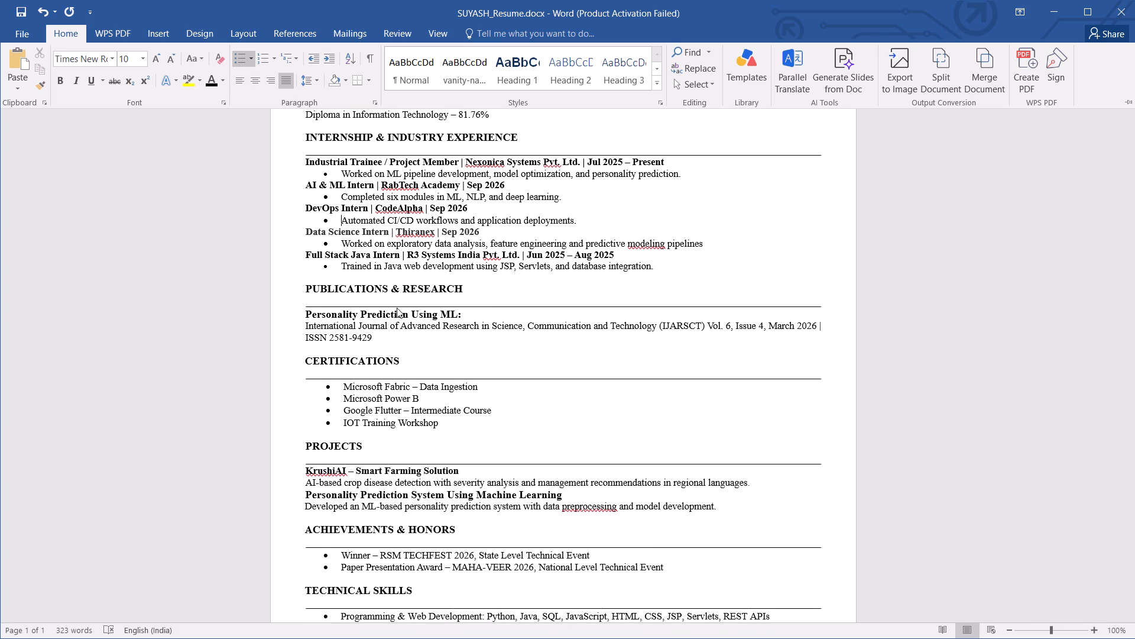
{"action": "scroll", "coordinate": [397, 308], "scroll_direction": "down", "scroll_amount": 12}
{"action": "key", "text": "Tab"}
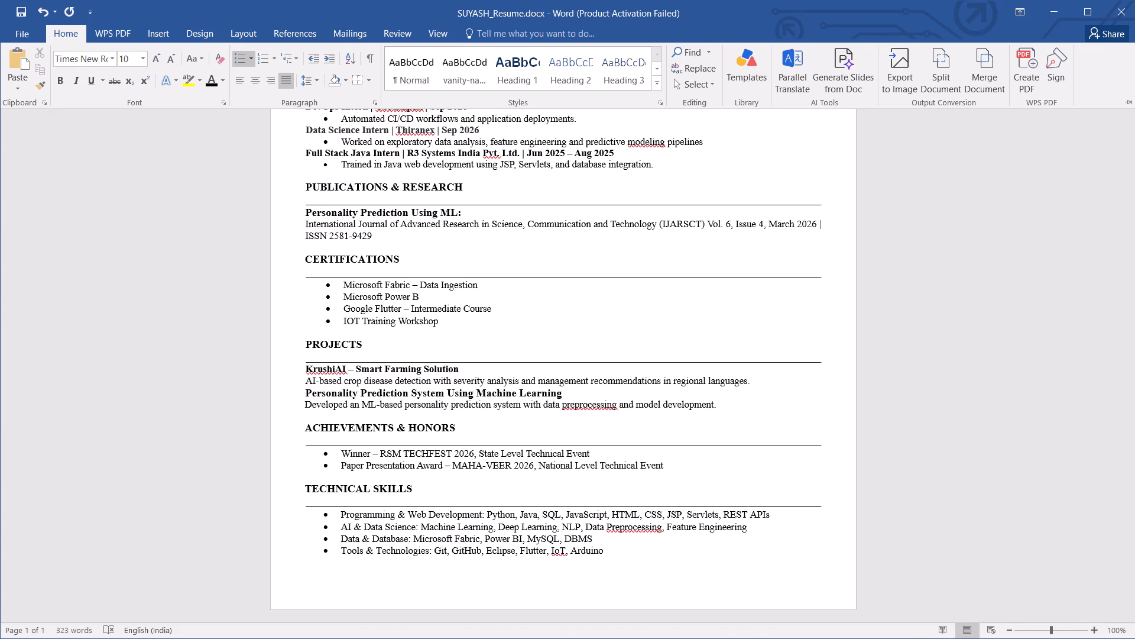
{"action": "key", "text": "ctrl+s"}
{"action": "key", "text": "ctrl+s"}
{"action": "key", "text": "ctrl+s"}
{"action": "key", "text": "ctrl+s"}
{"action": "scroll", "coordinate": [397, 308], "scroll_direction": "up", "scroll_amount": 11}
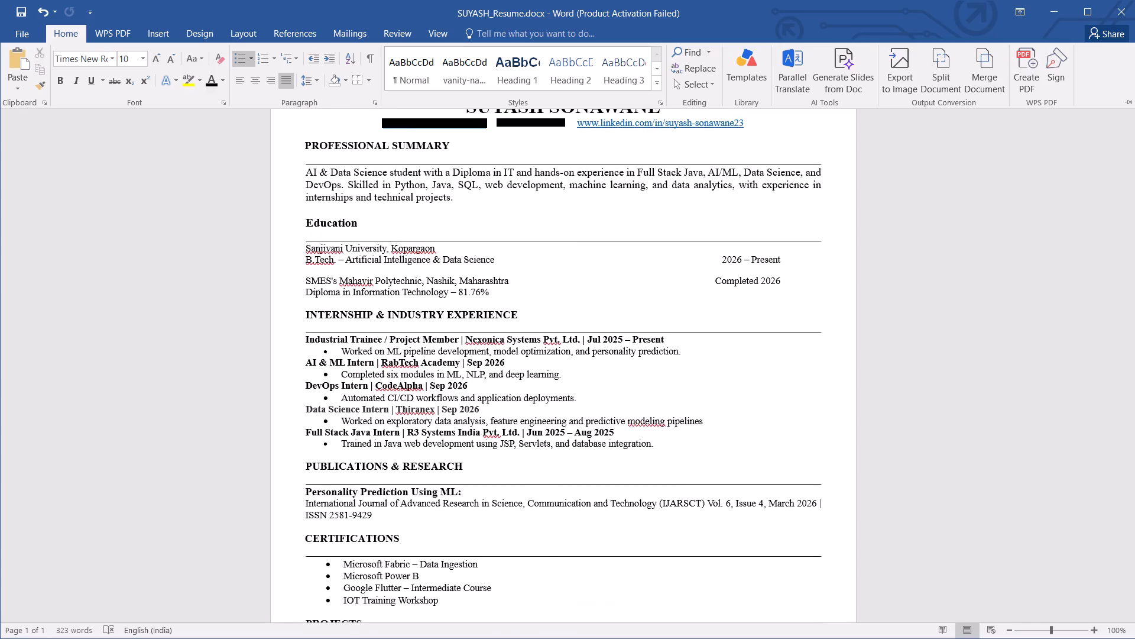
{"action": "scroll", "coordinate": [466, 176], "scroll_direction": "up", "scroll_amount": 3}
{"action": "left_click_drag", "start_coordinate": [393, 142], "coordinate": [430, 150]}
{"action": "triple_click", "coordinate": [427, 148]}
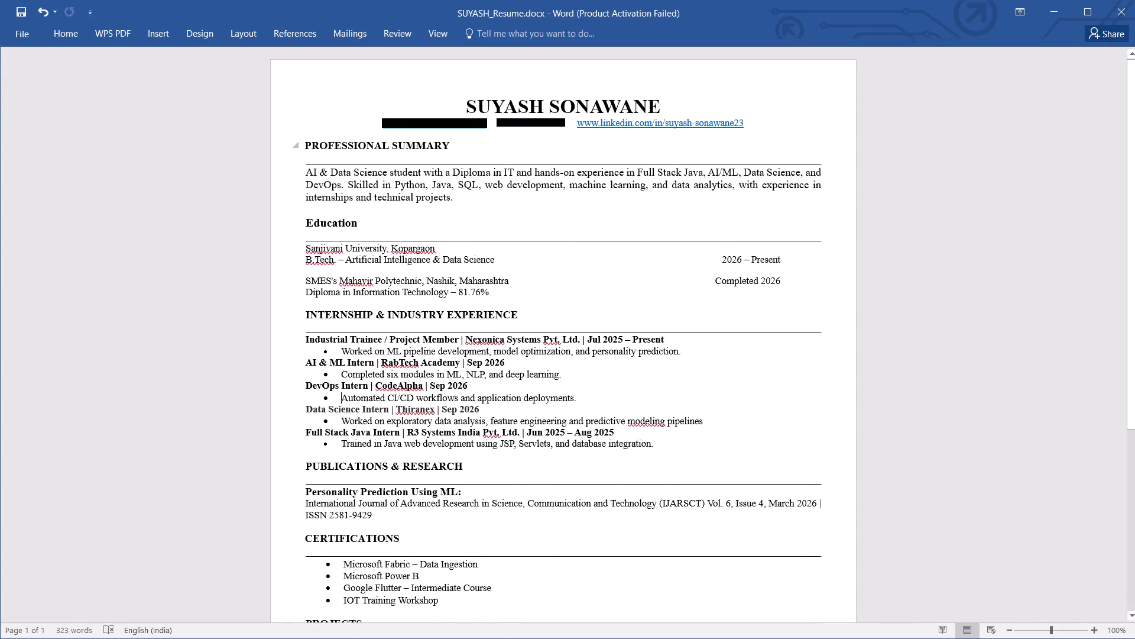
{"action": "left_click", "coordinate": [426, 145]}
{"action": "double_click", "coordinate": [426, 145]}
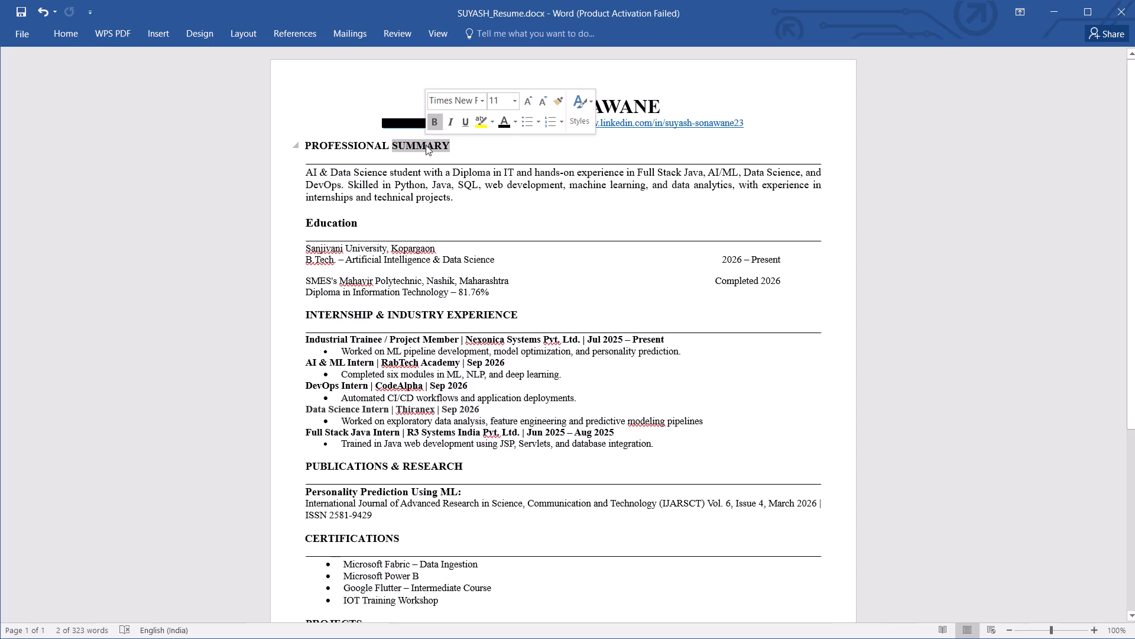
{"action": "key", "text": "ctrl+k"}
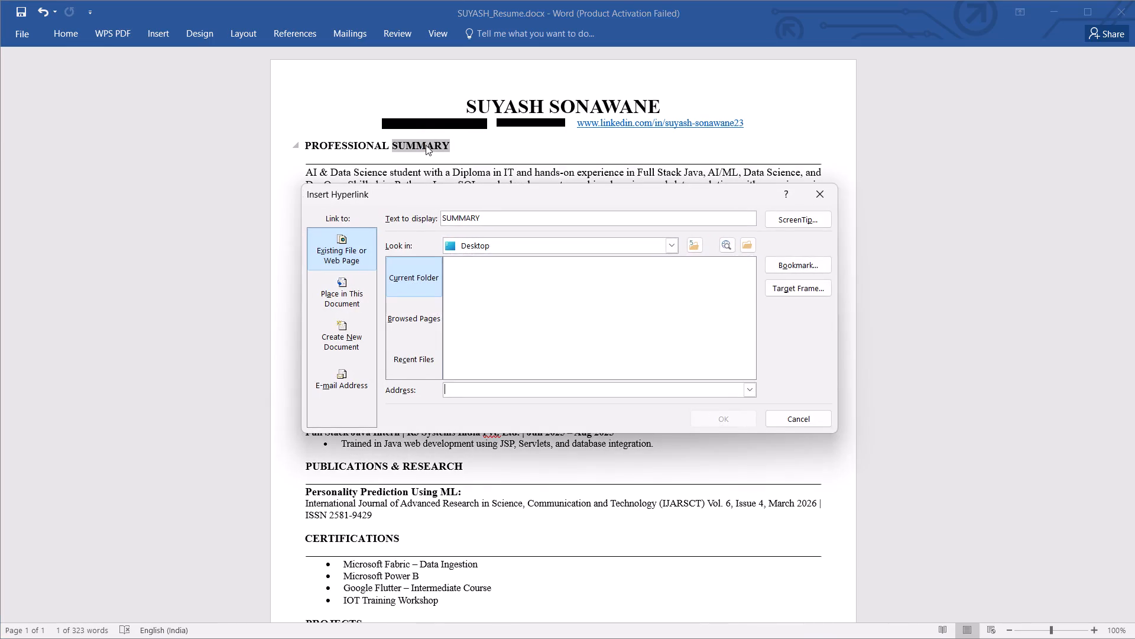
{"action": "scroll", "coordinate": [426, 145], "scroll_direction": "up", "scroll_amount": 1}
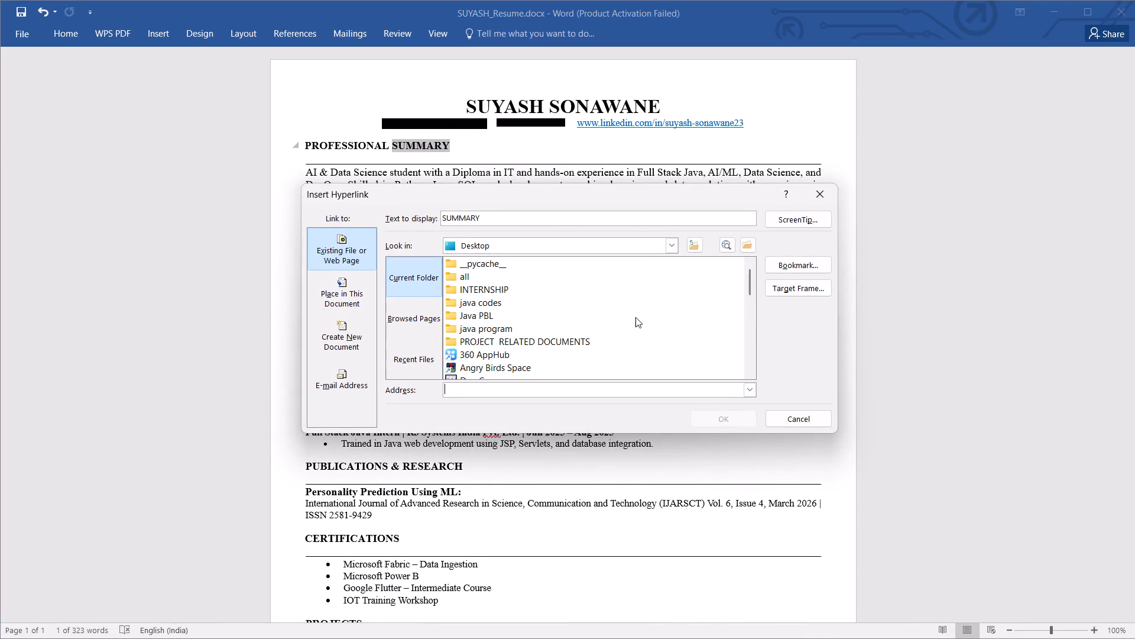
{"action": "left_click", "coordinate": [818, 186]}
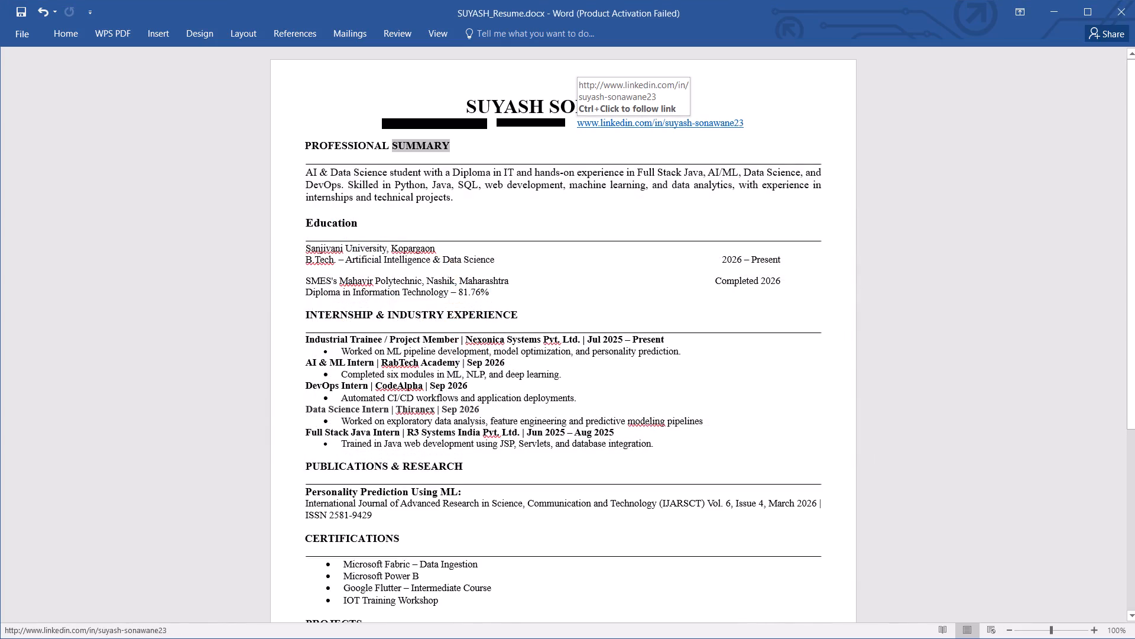
Copy the LinkedIn profile address in the contact line under the name and replace it with the text LINKDIN.
{"action": "left_click_drag", "start_coordinate": [579, 125], "coordinate": [689, 134]}
{"action": "key", "text": "ctrl+c"}
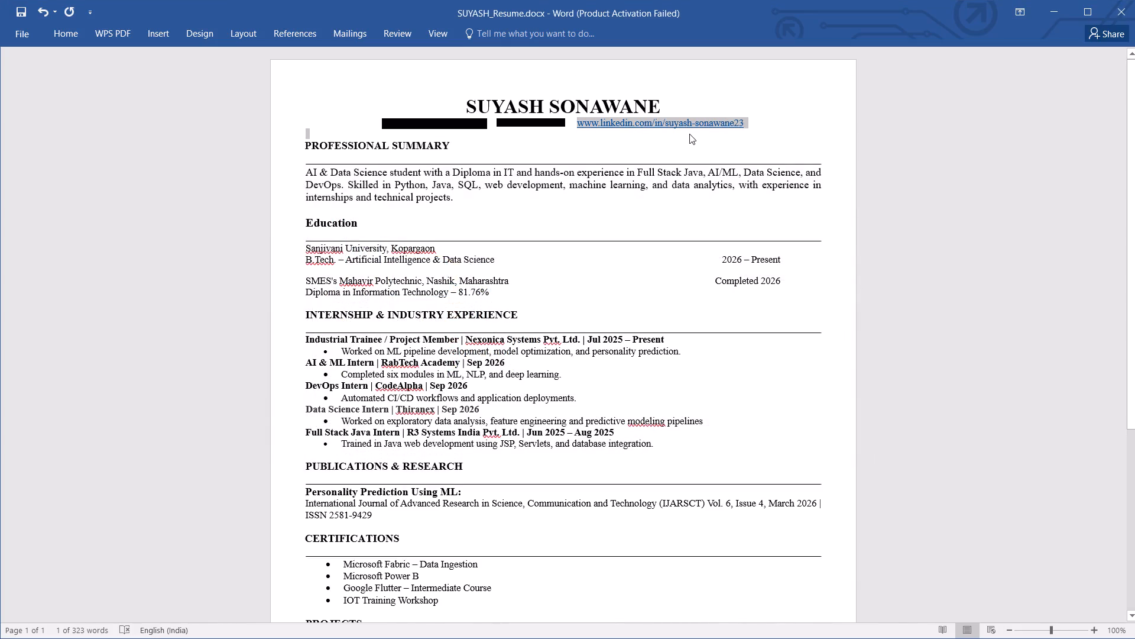
{"action": "key", "text": "BackSpace"}
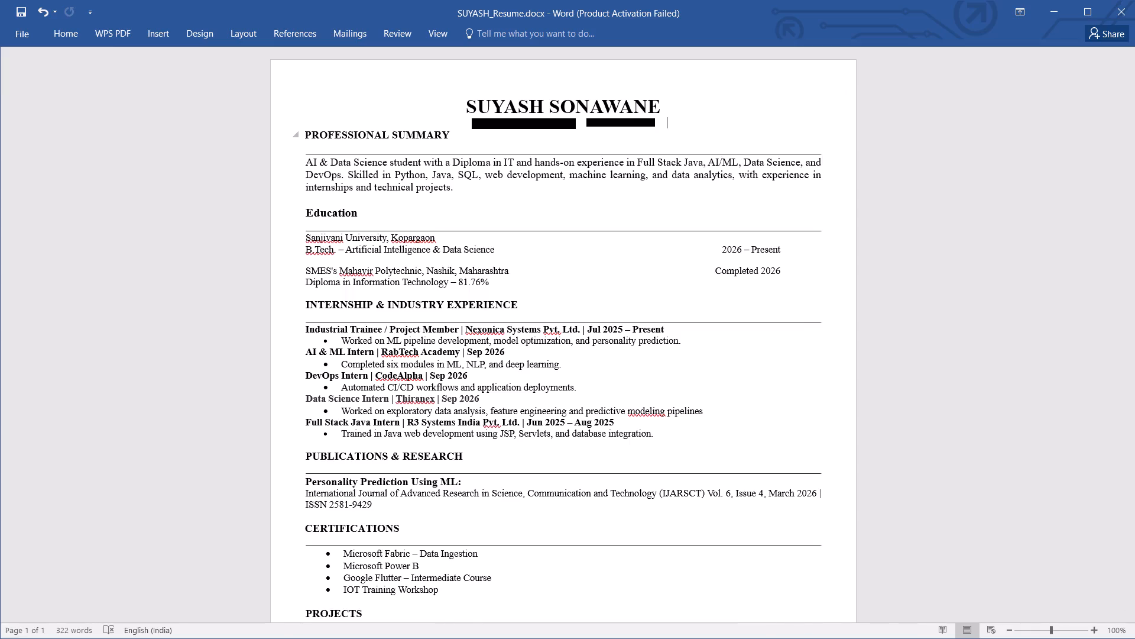
{"action": "key", "text": "shift+l"}
{"action": "type", "text": "INKDIN"}
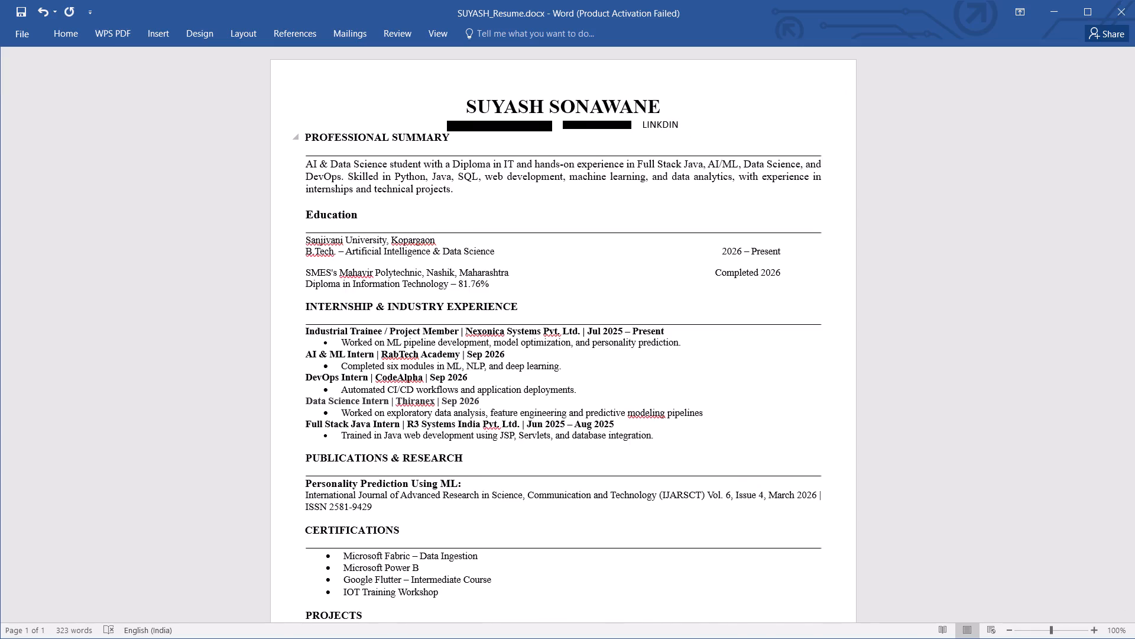
Make the LINKDIN text in the contact line bold.
{"action": "left_click_drag", "start_coordinate": [689, 133], "coordinate": [663, 126]}
{"action": "left_click", "coordinate": [669, 102]}
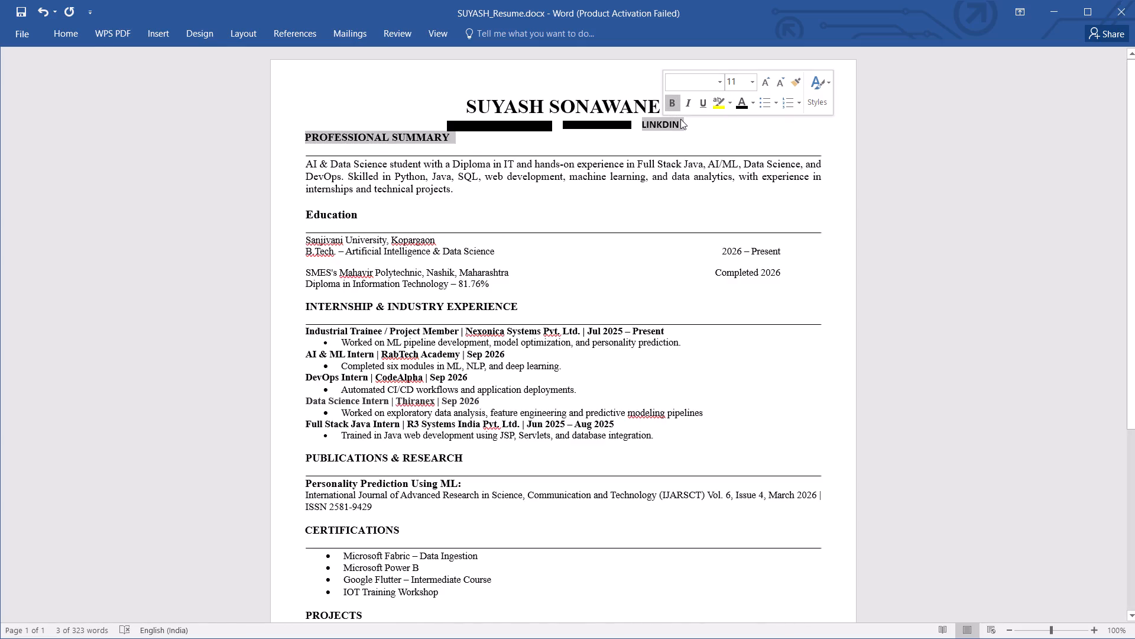
{"action": "left_click", "coordinate": [683, 145]}
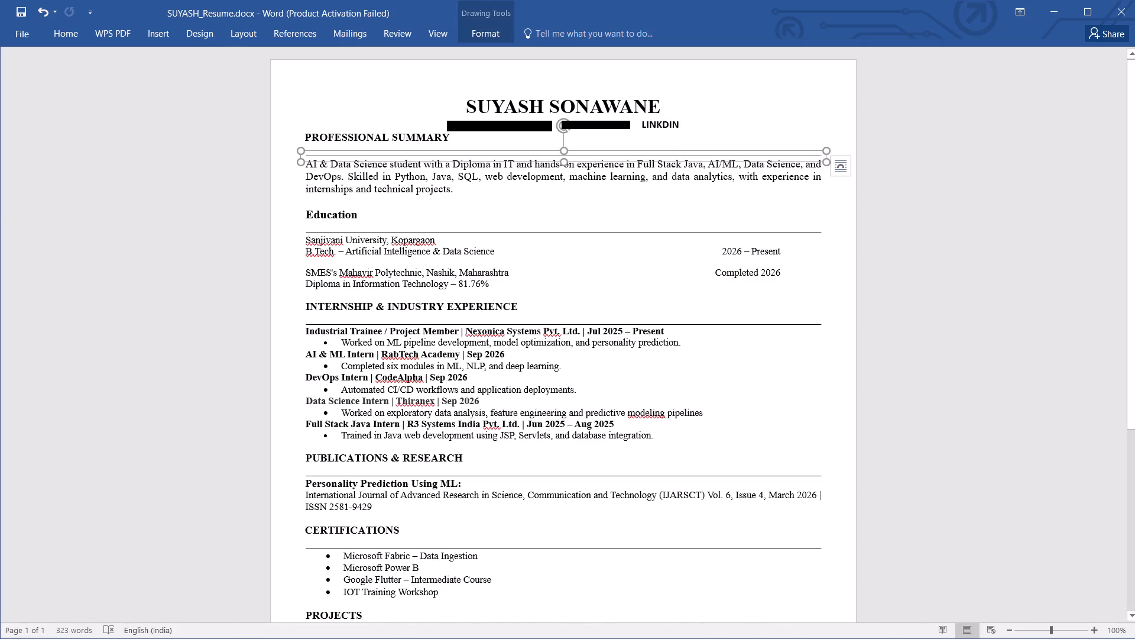
Turn the word LINKDIN into a hyperlink to a web page, using the copied LinkedIn profile address.
{"action": "double_click", "coordinate": [672, 123]}
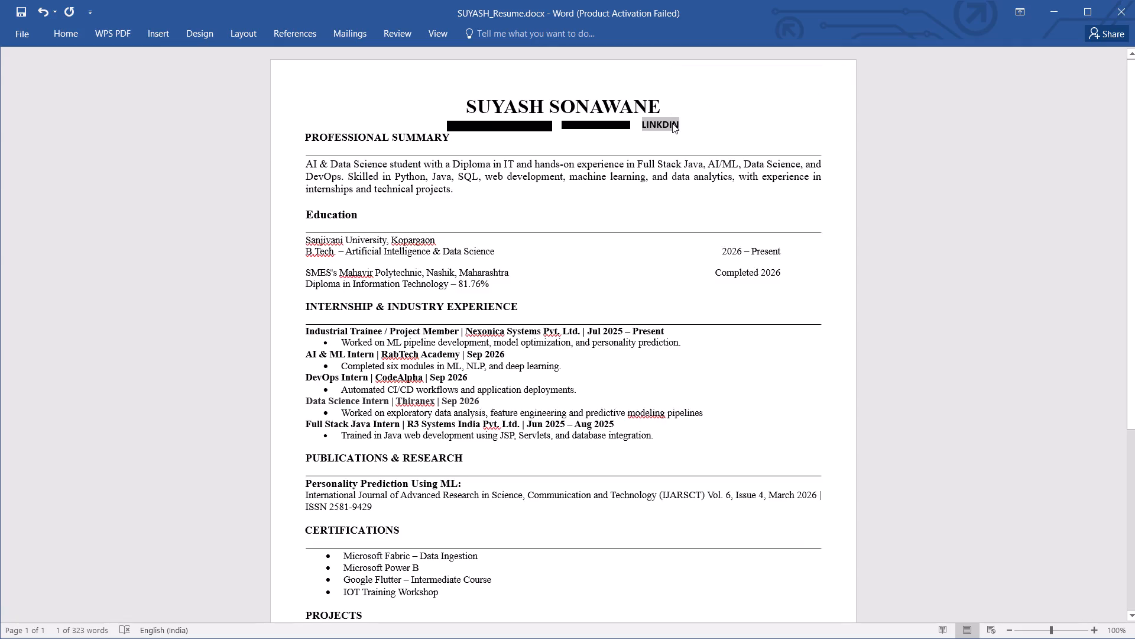
{"action": "key", "text": "ctrl+k"}
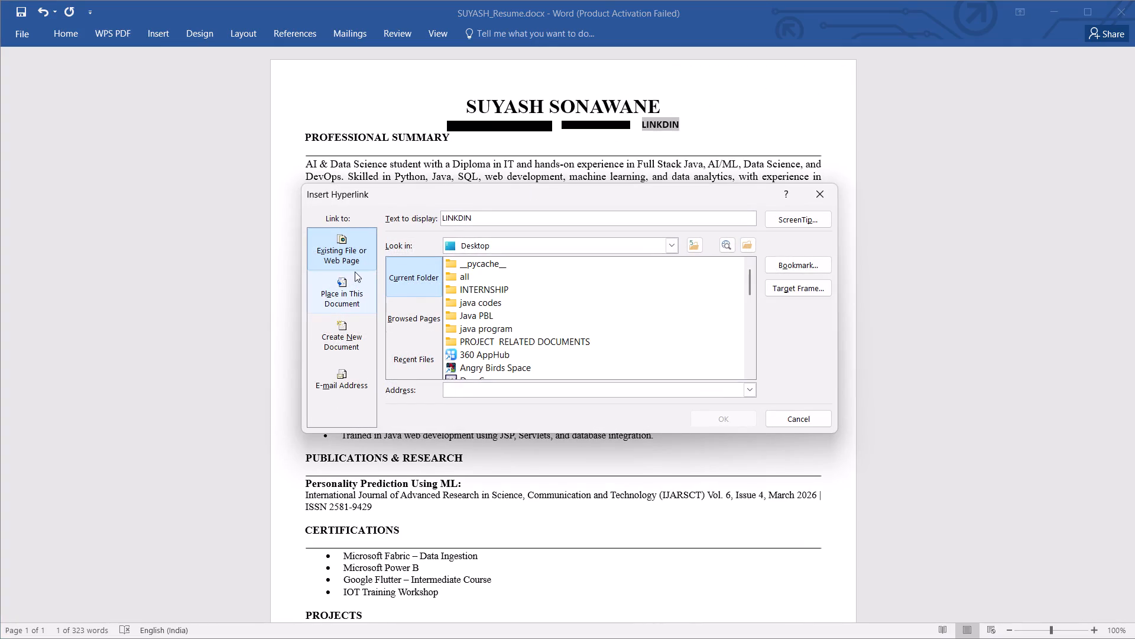
{"action": "left_click", "coordinate": [364, 255]}
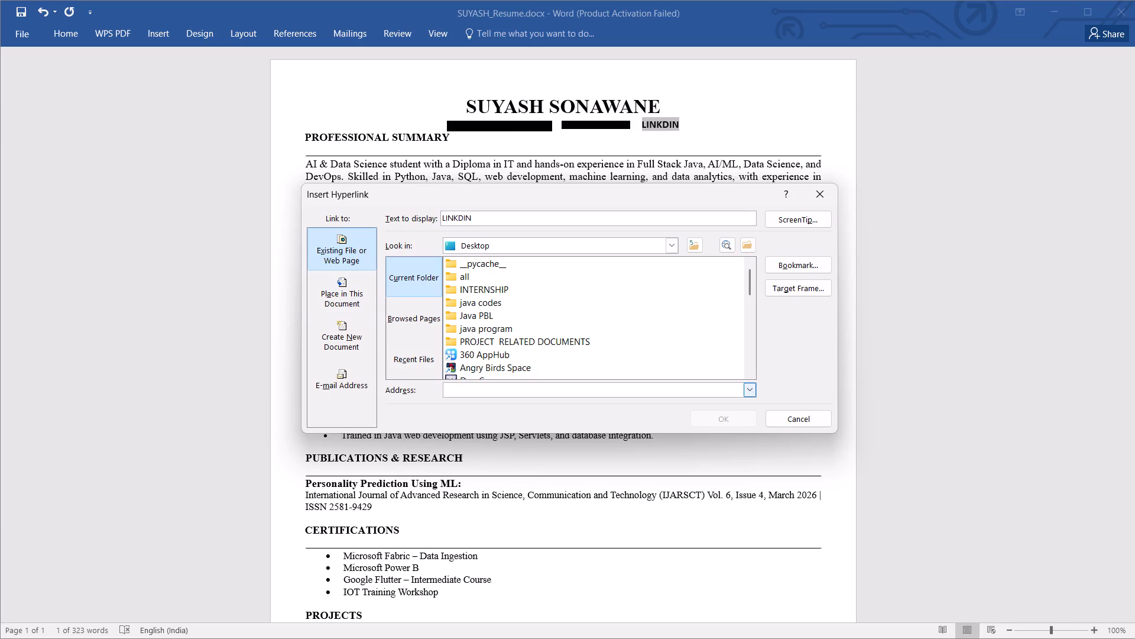
{"action": "key", "text": "ctrl+v"}
{"action": "left_click", "coordinate": [714, 422]}
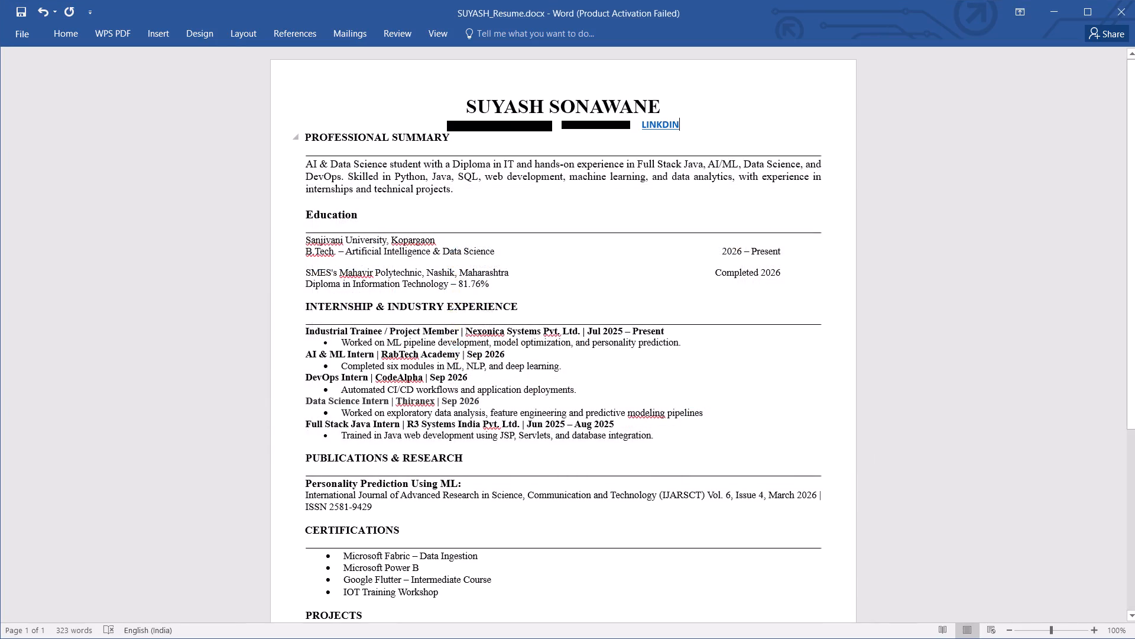
{"action": "left_click", "coordinate": [696, 122]}
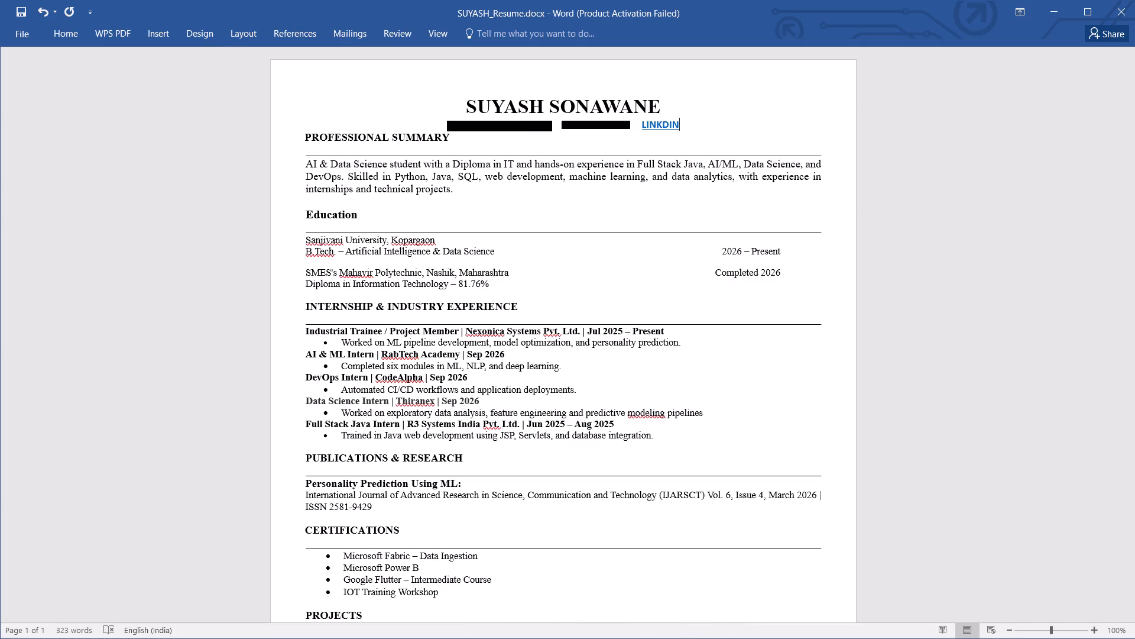
Switch to SUYASH_RESUME (1).pdf and go to the LinkedIn and GitHub links under the name.
{"action": "key", "text": "alt+Tab"}
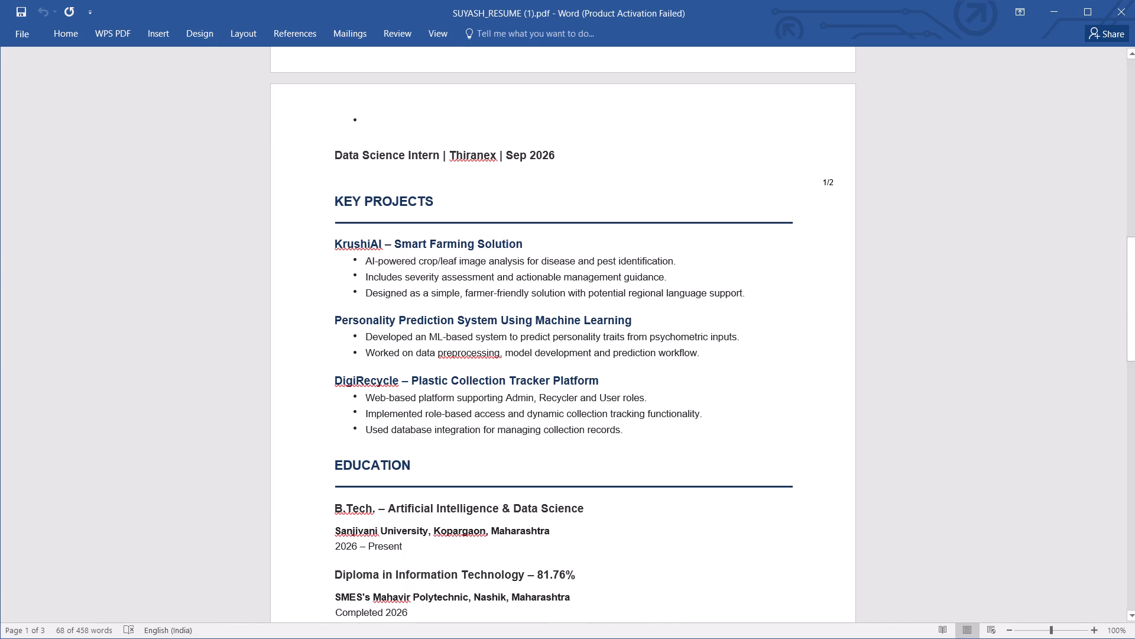
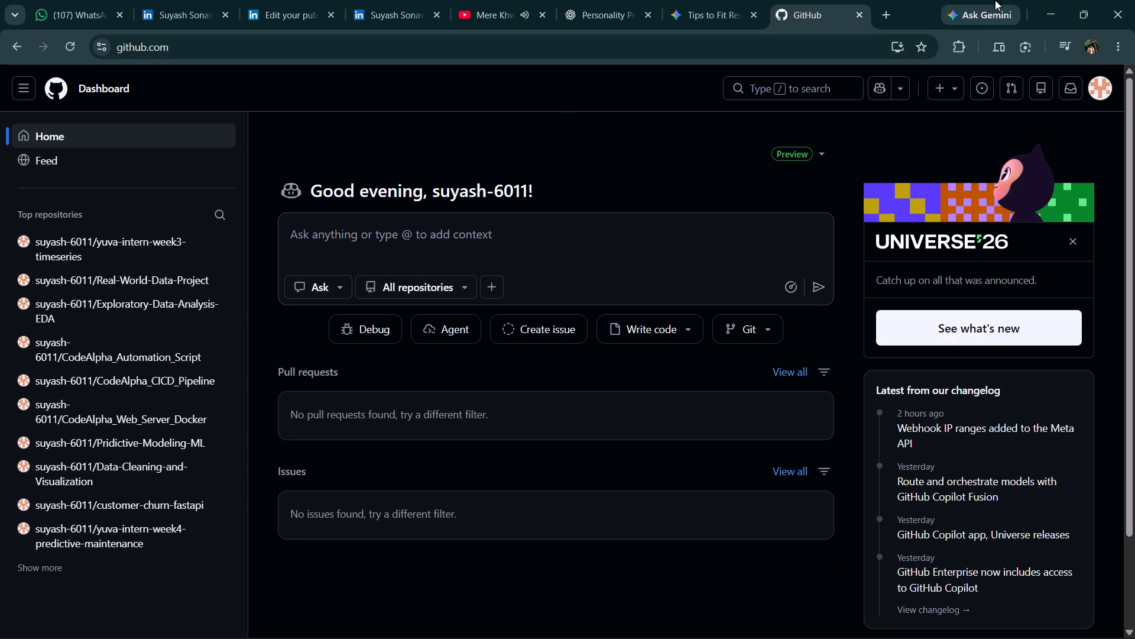
{"action": "left_click", "coordinate": [1091, 95]}
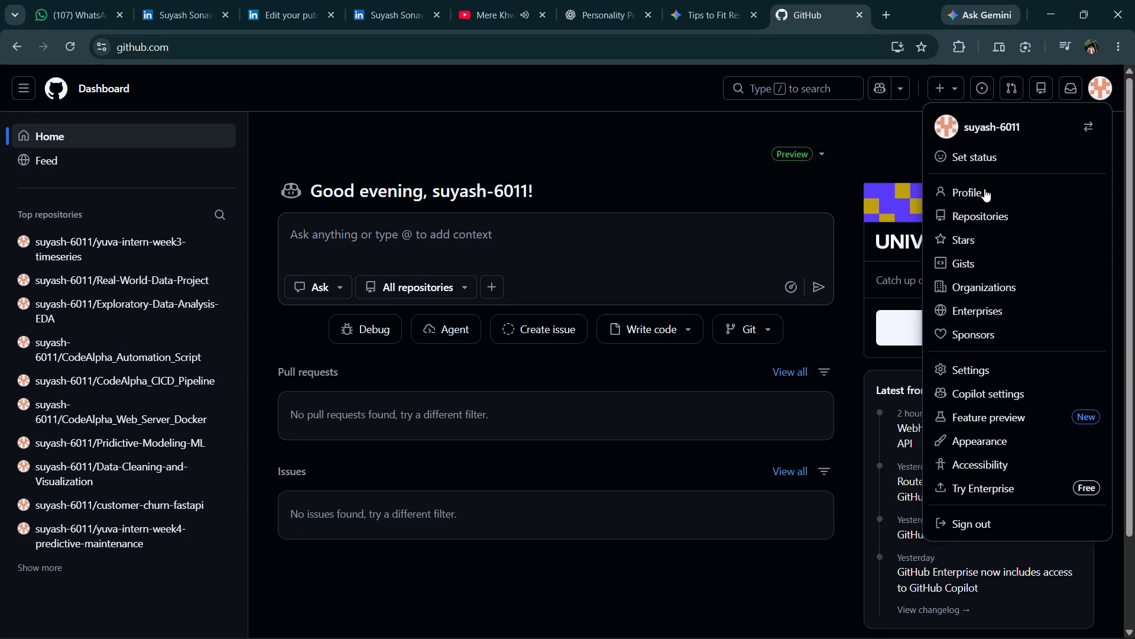
{"action": "left_click", "coordinate": [982, 191]}
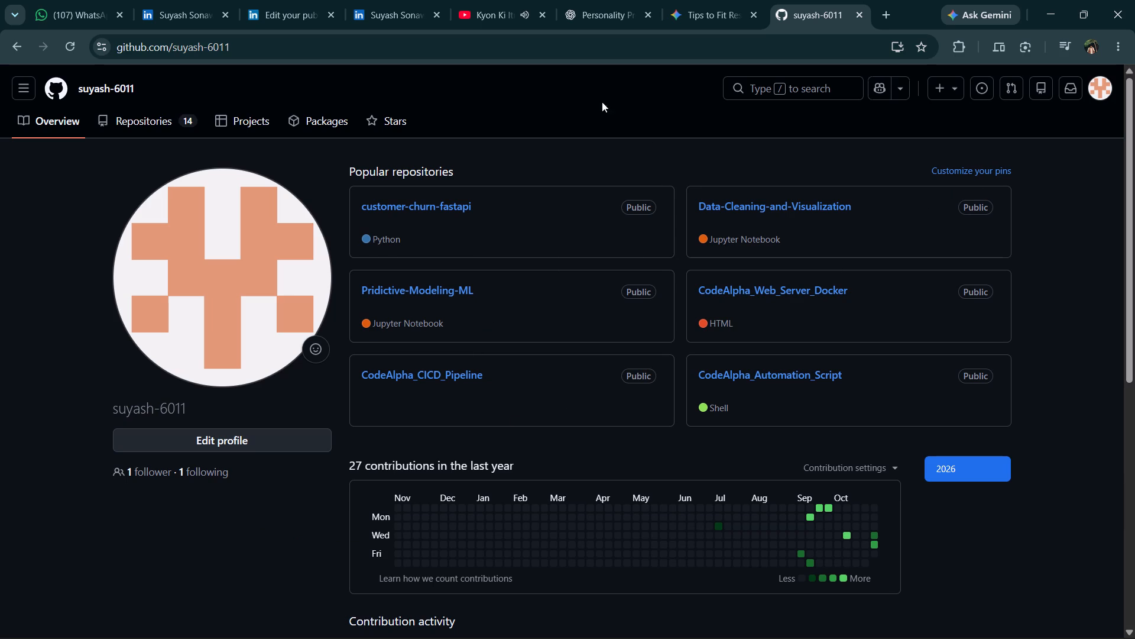
{"action": "left_click_drag", "start_coordinate": [232, 50], "coordinate": [16, 50]}
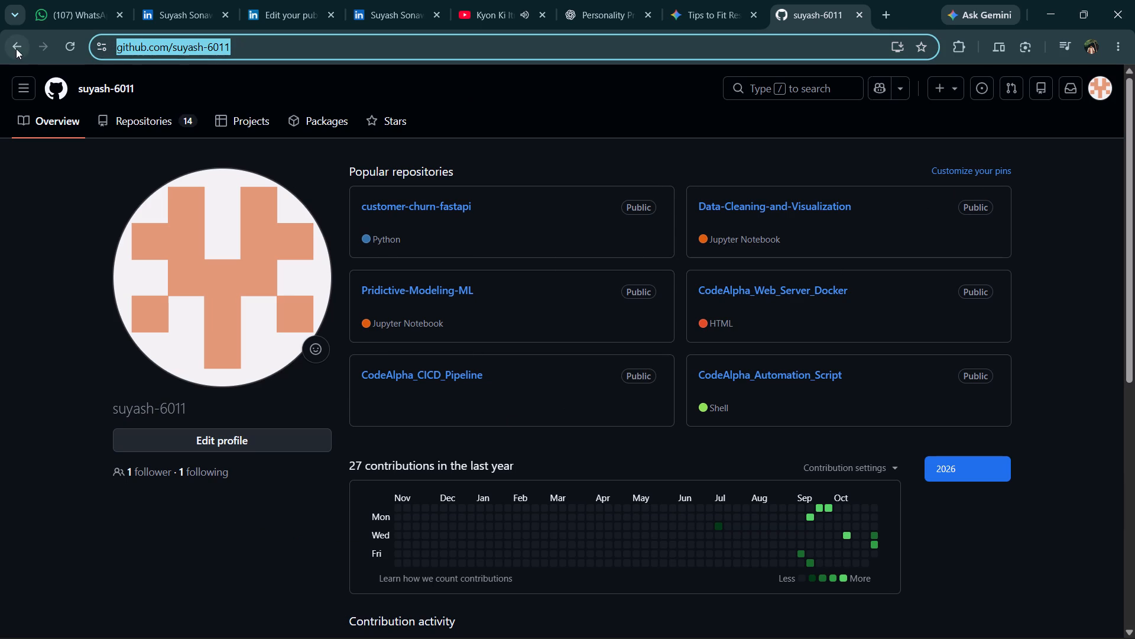
{"action": "key", "text": "ctrl+x"}
{"action": "key", "text": "ctrl+c"}
{"action": "key", "text": "ctrl+c"}
{"action": "key", "text": "ctrl+c"}
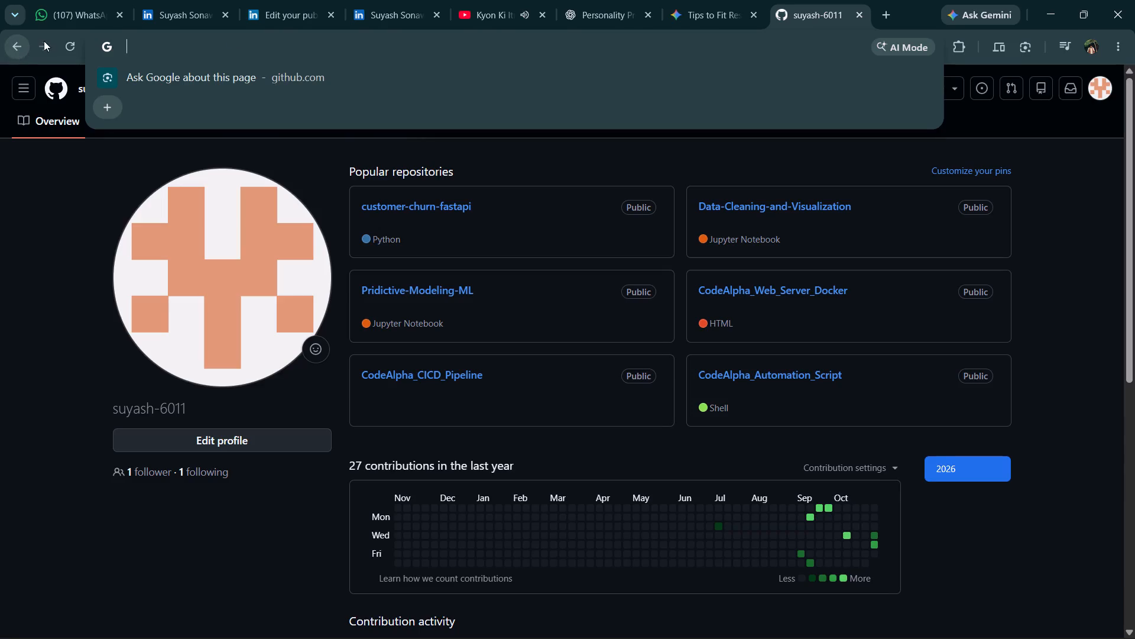
Switch to SUYASH_Resume.docx and turn the word GITHUB under the name into a hyperlink to the copied GitHub profile address.
{"action": "key", "text": "alt+Tab"}
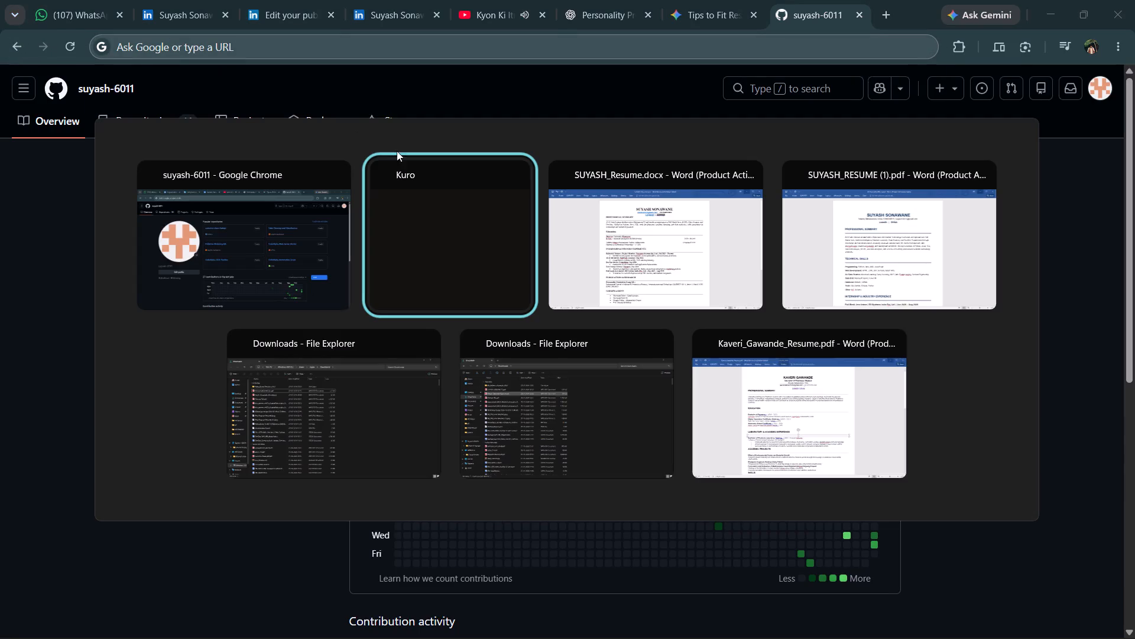
{"action": "left_click", "coordinate": [604, 215], "text": "alt"}
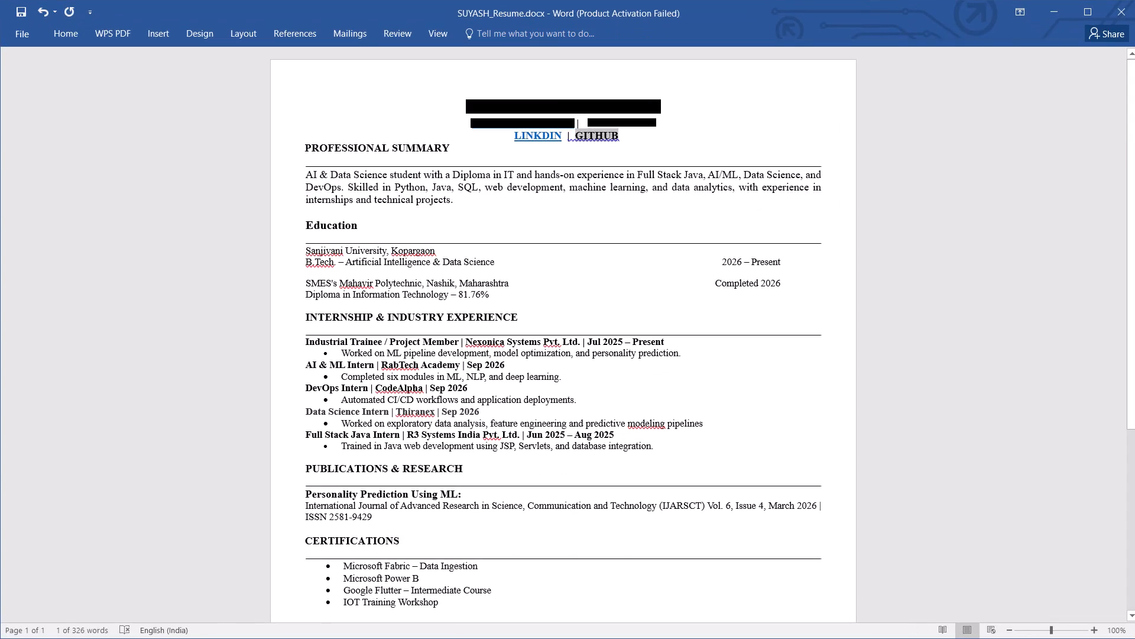
{"action": "left_click", "coordinate": [615, 133]}
{"action": "left_click_drag", "start_coordinate": [619, 134], "coordinate": [608, 134]}
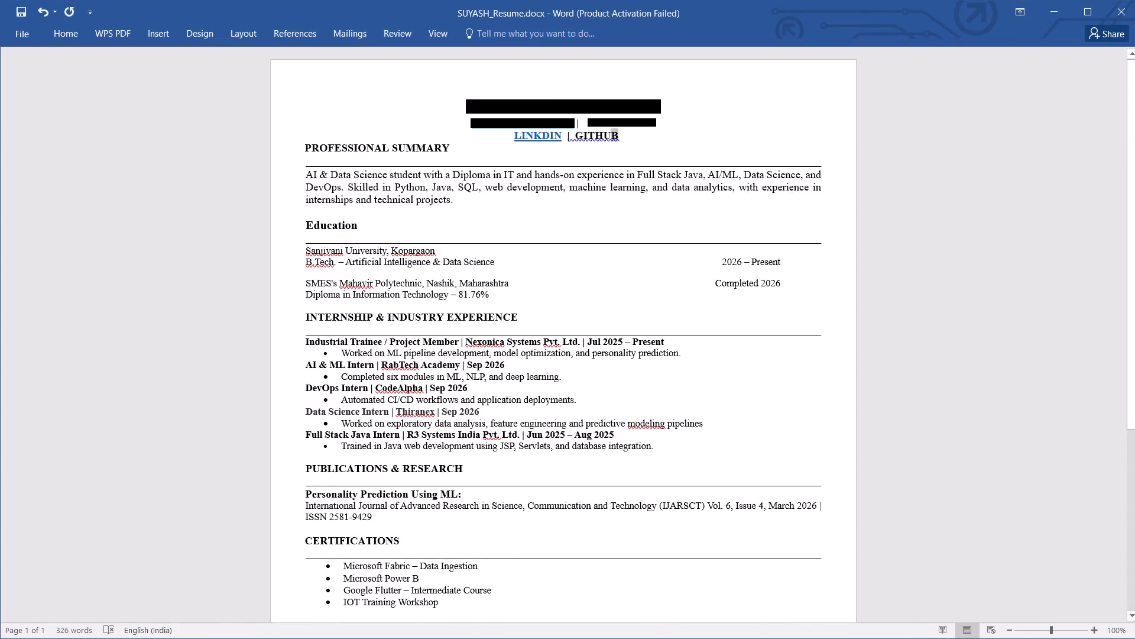
{"action": "left_click_drag", "start_coordinate": [608, 134], "coordinate": [575, 128]}
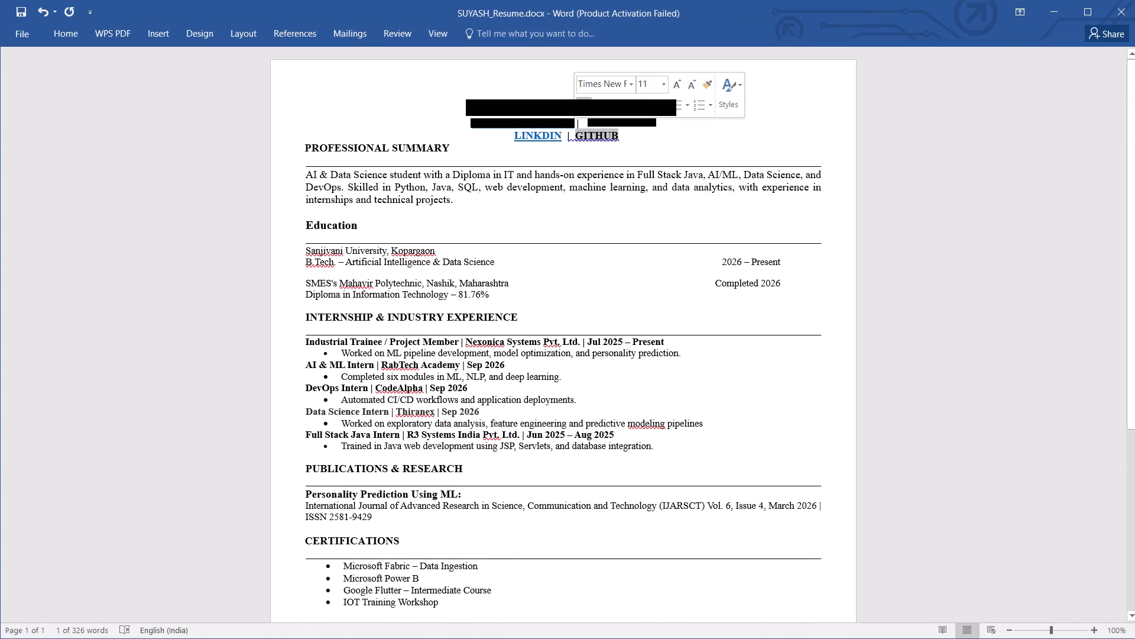
{"action": "key", "text": "ctrl+k"}
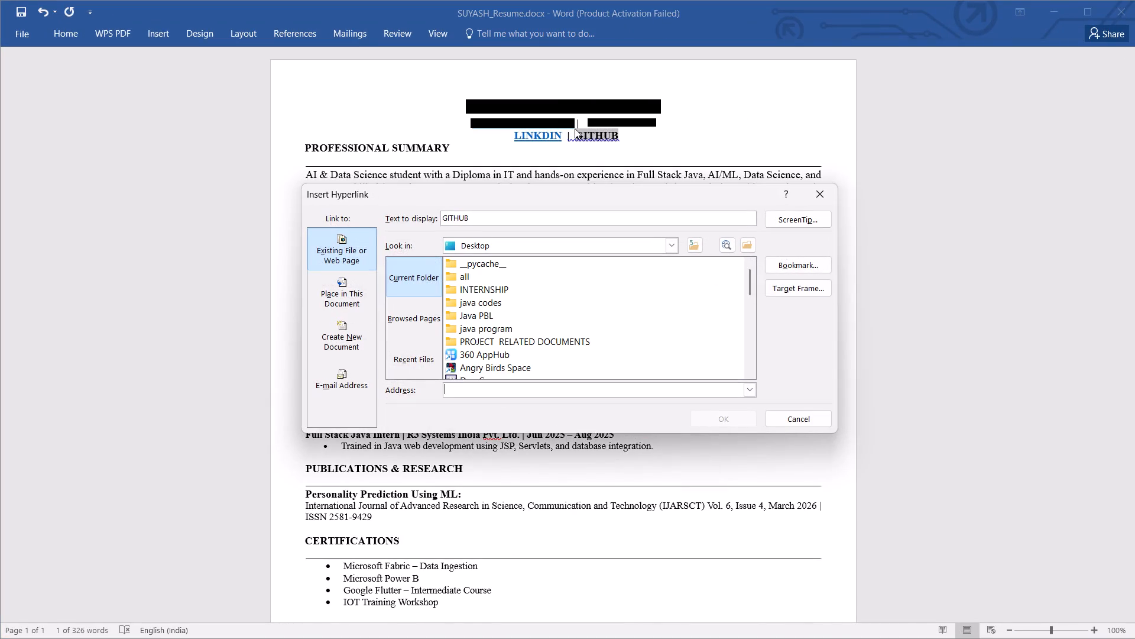
{"action": "key", "text": "ctrl+v"}
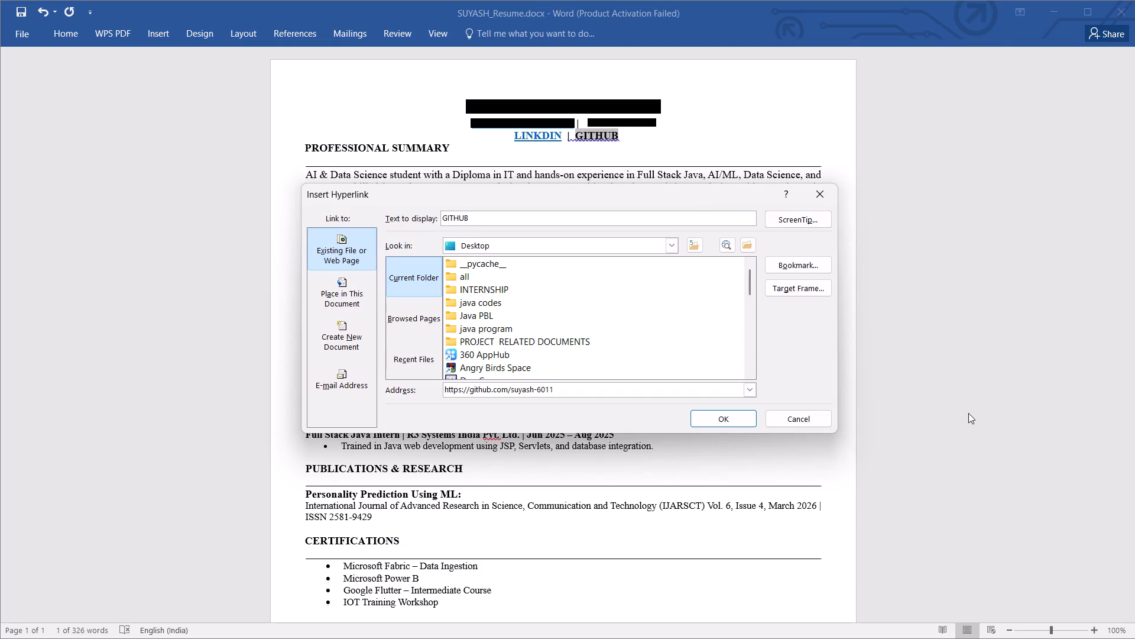
{"action": "left_click", "coordinate": [725, 417]}
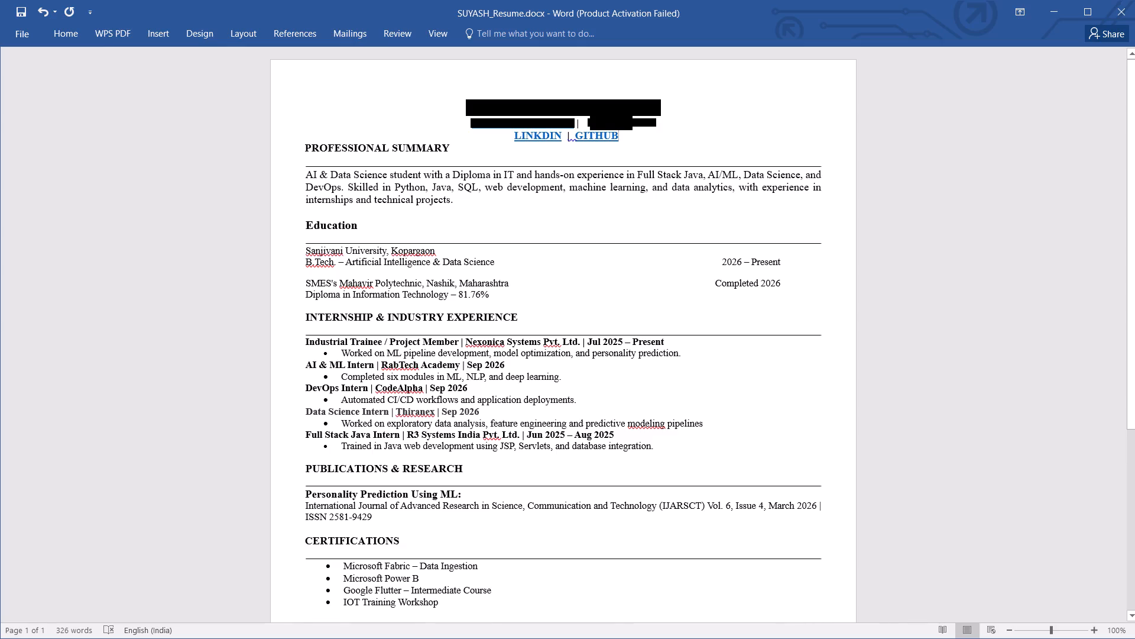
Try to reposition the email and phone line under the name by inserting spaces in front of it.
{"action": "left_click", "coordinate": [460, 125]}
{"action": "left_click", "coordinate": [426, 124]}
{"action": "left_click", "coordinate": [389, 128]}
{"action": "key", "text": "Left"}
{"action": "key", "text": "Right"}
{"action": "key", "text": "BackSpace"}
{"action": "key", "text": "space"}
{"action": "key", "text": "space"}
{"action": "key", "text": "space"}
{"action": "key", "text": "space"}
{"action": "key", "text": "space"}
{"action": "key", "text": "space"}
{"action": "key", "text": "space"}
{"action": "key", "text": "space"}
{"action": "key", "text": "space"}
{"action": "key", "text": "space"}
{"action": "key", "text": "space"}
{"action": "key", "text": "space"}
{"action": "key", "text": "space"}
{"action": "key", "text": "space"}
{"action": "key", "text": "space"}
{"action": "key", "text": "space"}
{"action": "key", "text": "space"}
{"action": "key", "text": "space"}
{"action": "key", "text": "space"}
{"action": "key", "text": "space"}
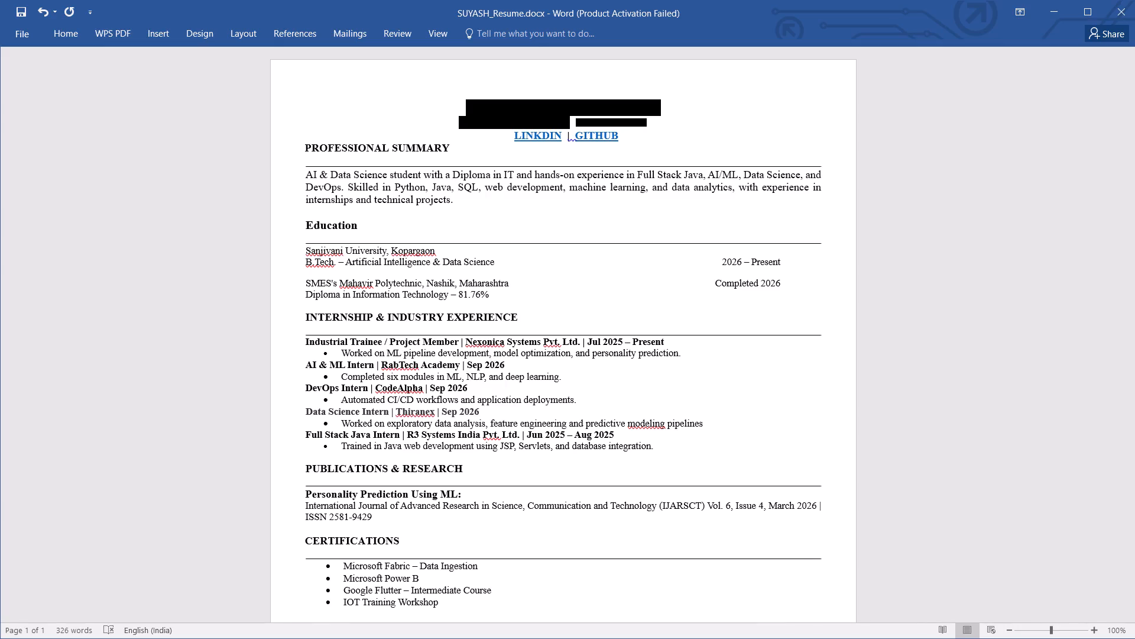
Remove all leading spaces from the email and phone line, keeping it on its own line below the name.
{"action": "key", "text": "BackSpace"}
{"action": "key", "text": "BackSpace"}
{"action": "key", "text": "BackSpace"}
{"action": "key", "text": "BackSpace"}
{"action": "key", "text": "BackSpace"}
{"action": "key", "text": "BackSpace"}
{"action": "key", "text": "BackSpace"}
{"action": "key", "text": "BackSpace"}
{"action": "key", "text": "BackSpace"}
{"action": "key", "text": "BackSpace"}
{"action": "key", "text": "BackSpace"}
{"action": "key", "text": "BackSpace"}
{"action": "key", "text": "BackSpace"}
{"action": "key", "text": "BackSpace"}
{"action": "key", "text": "BackSpace"}
{"action": "key", "text": "BackSpace"}
{"action": "key", "text": "BackSpace"}
{"action": "key", "text": "BackSpace"}
{"action": "key", "text": "BackSpace"}
{"action": "key", "text": "BackSpace"}
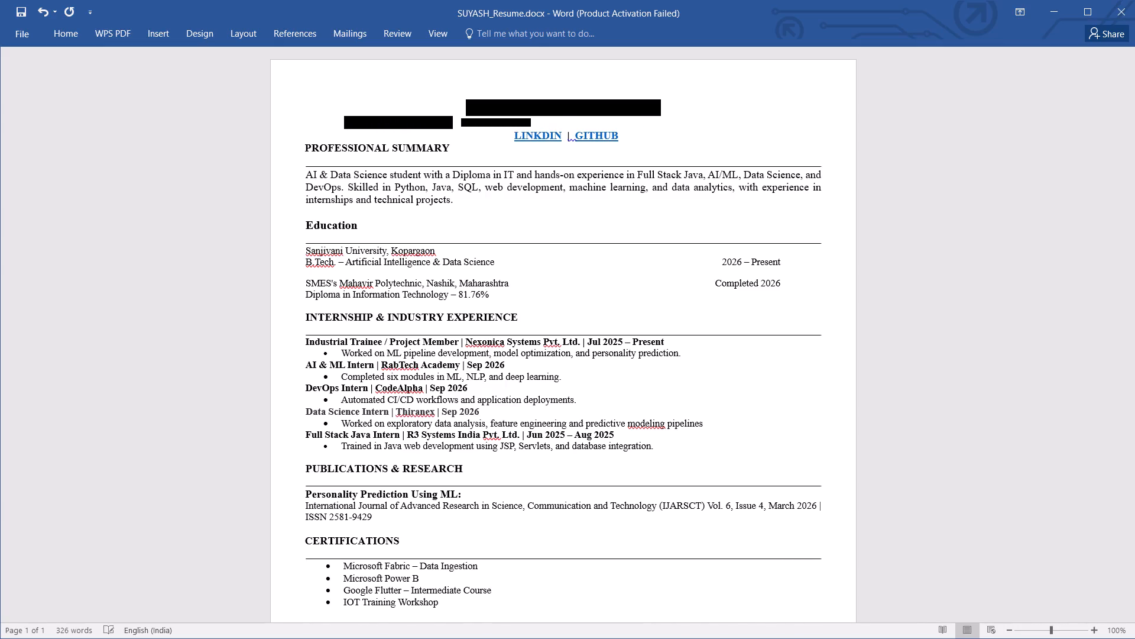
{"action": "key", "text": "BackSpace"}
{"action": "key", "text": "BackSpace"}
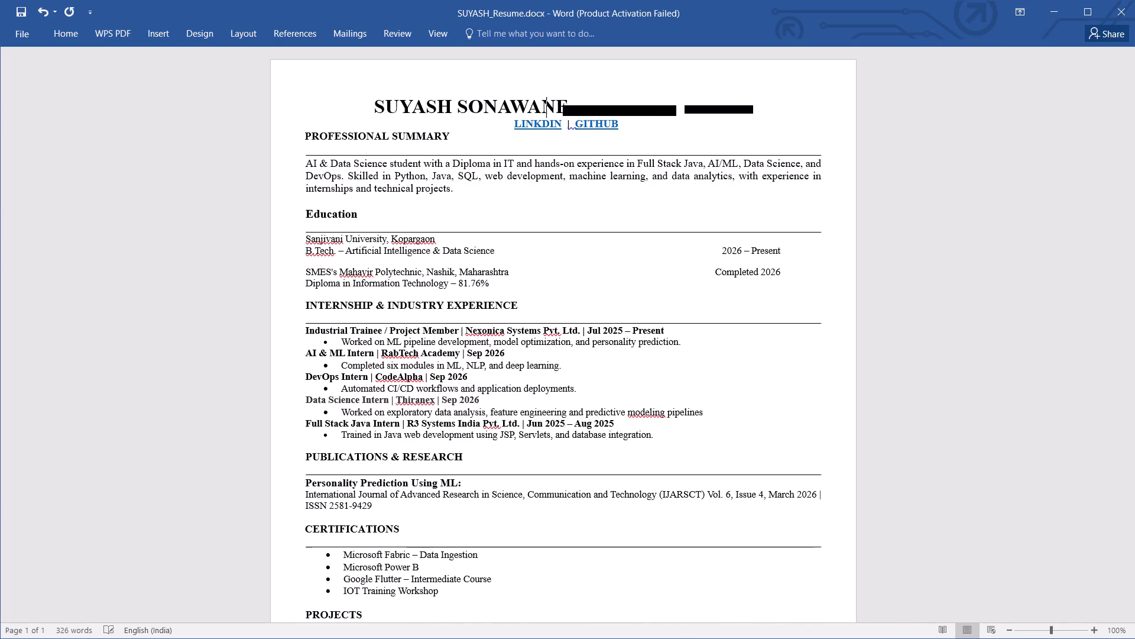
{"action": "key", "text": "ctrl+z"}
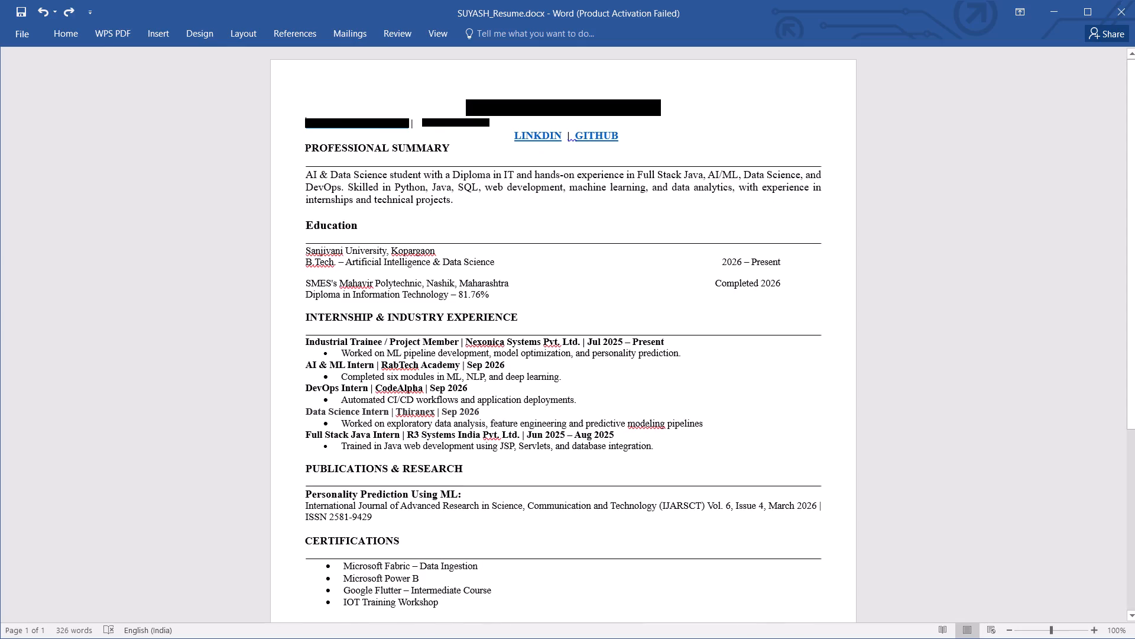
Center the email and phone line under the name.
{"action": "left_click_drag", "start_coordinate": [501, 128], "coordinate": [299, 124]}
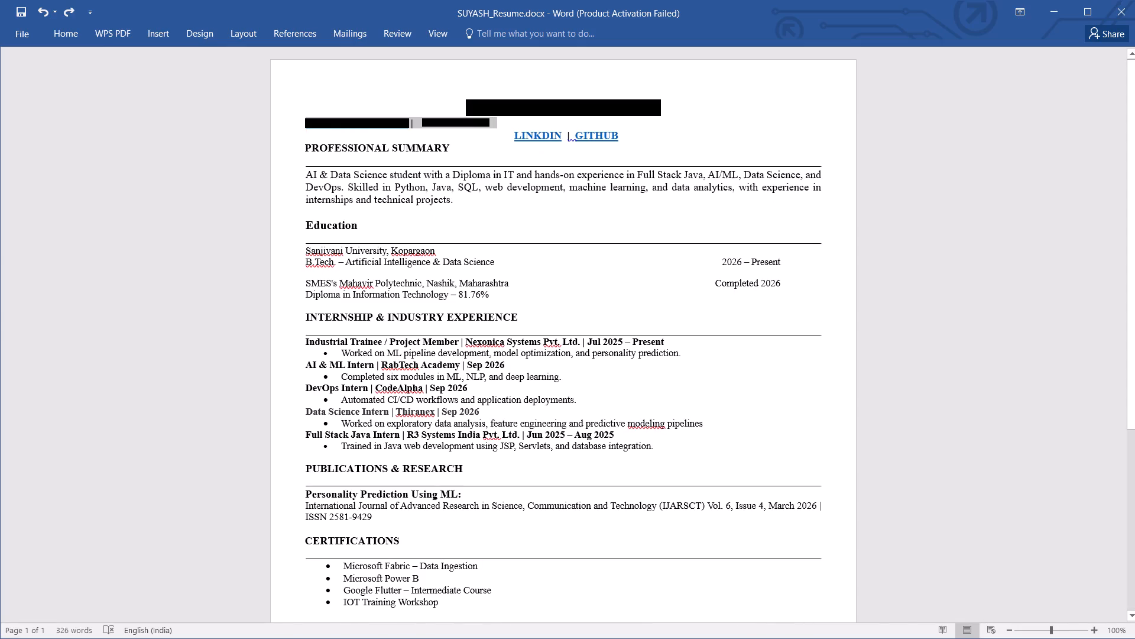
{"action": "left_click_drag", "start_coordinate": [299, 124], "coordinate": [299, 125]}
{"action": "left_click", "coordinate": [67, 35]}
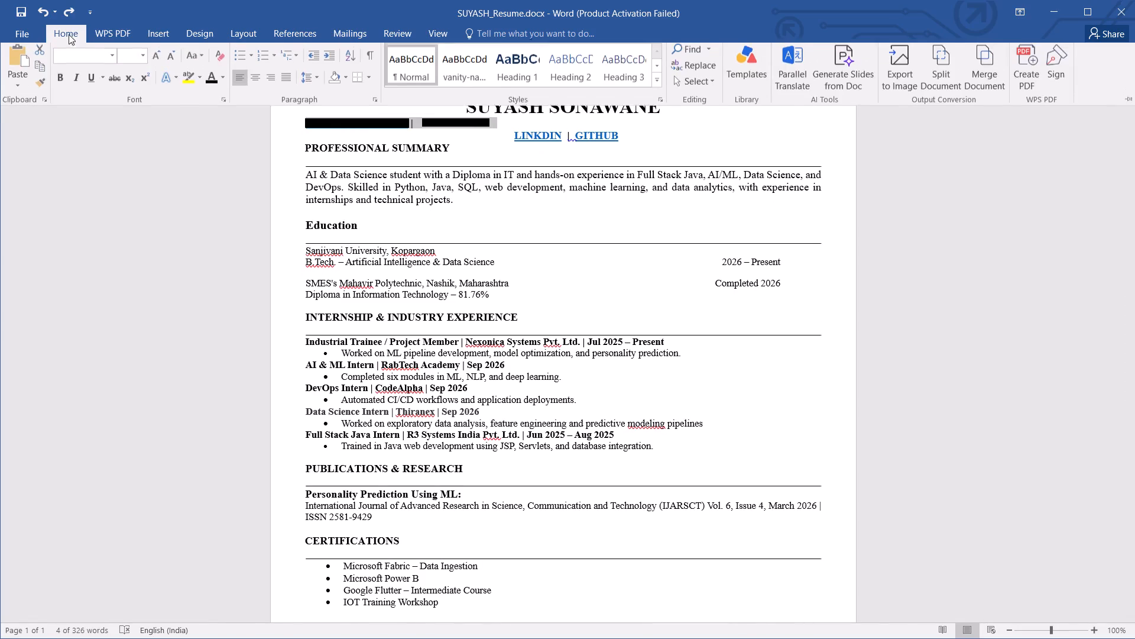
{"action": "left_click", "coordinate": [256, 83]}
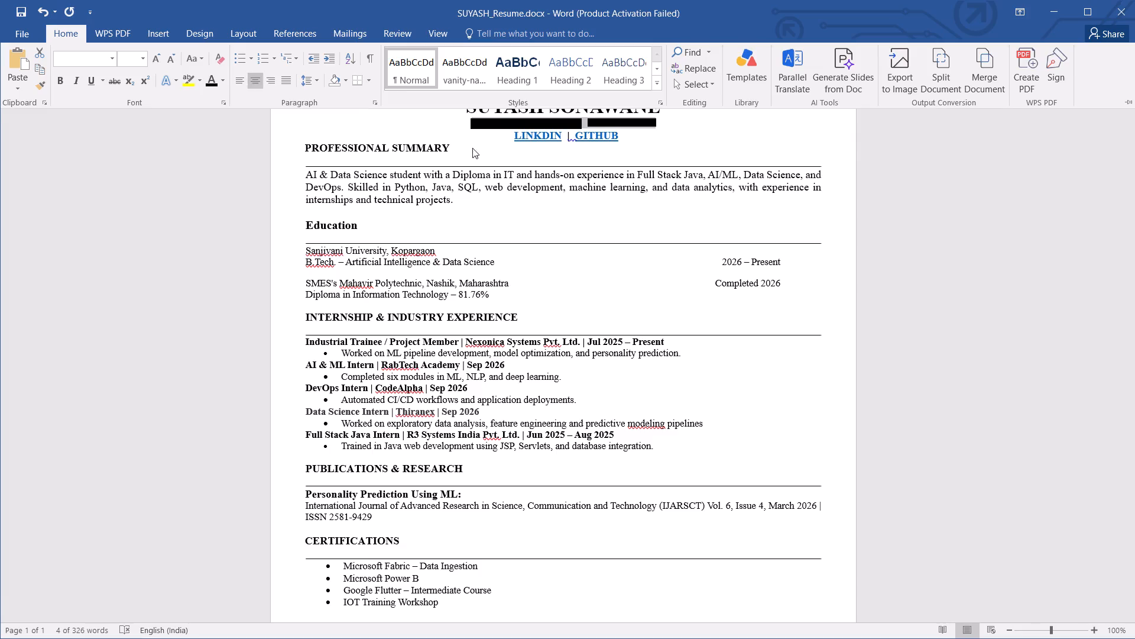
{"action": "left_click", "coordinate": [460, 130]}
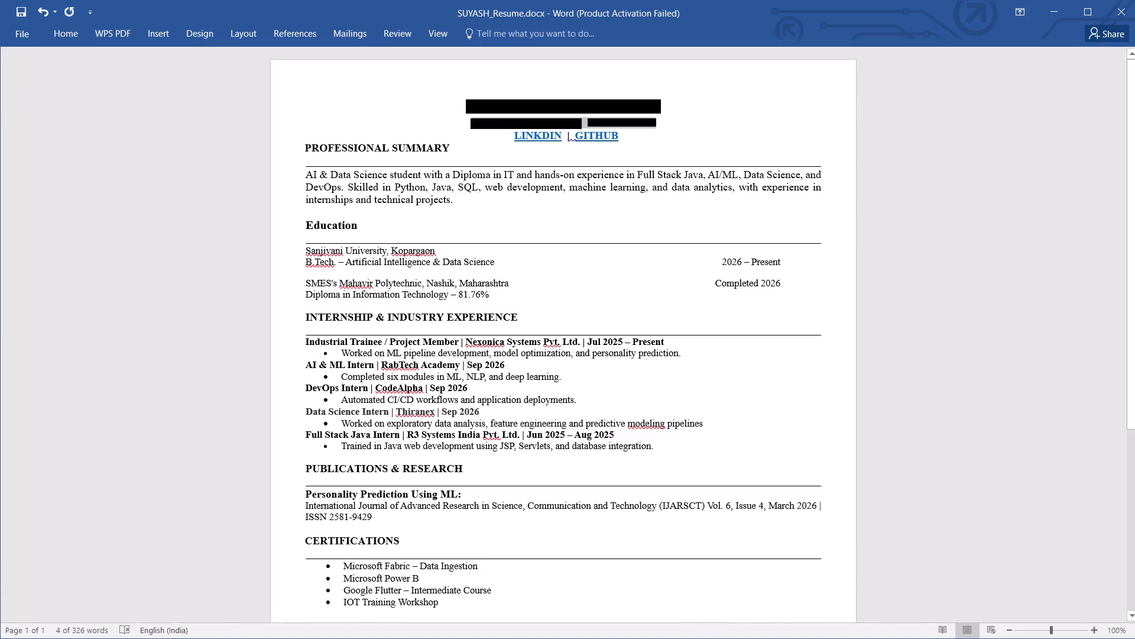
Remove all leading spaces from the LINKDIN | GITHUB line, keeping it on its own line below the contact details.
{"action": "left_click", "coordinate": [637, 138]}
{"action": "left_click_drag", "start_coordinate": [635, 141], "coordinate": [540, 140]}
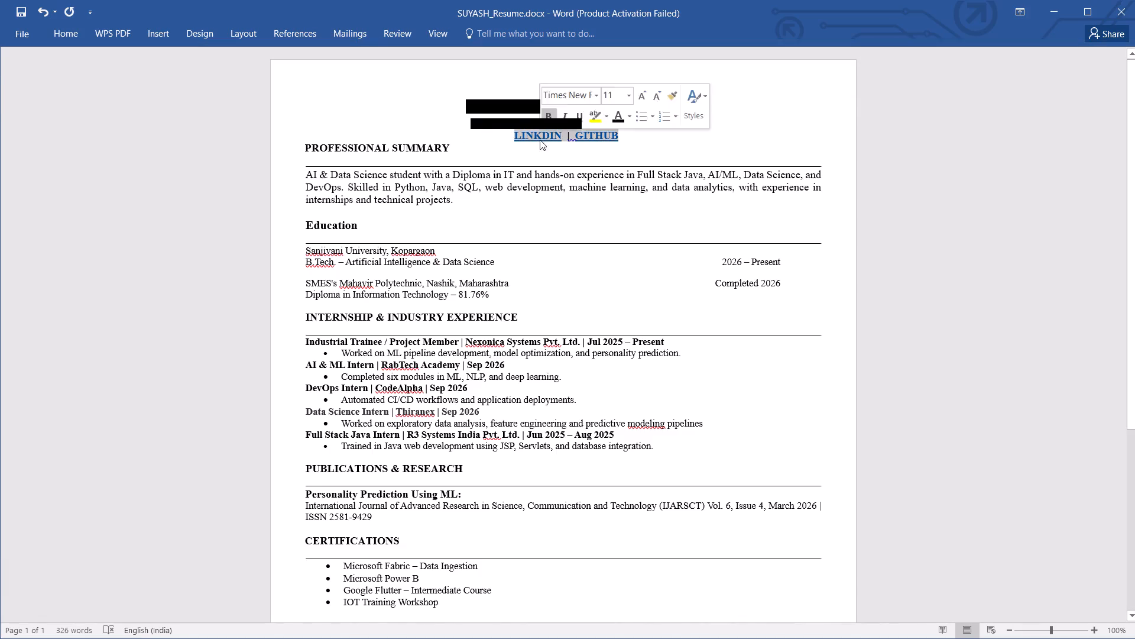
{"action": "left_click", "coordinate": [481, 128]}
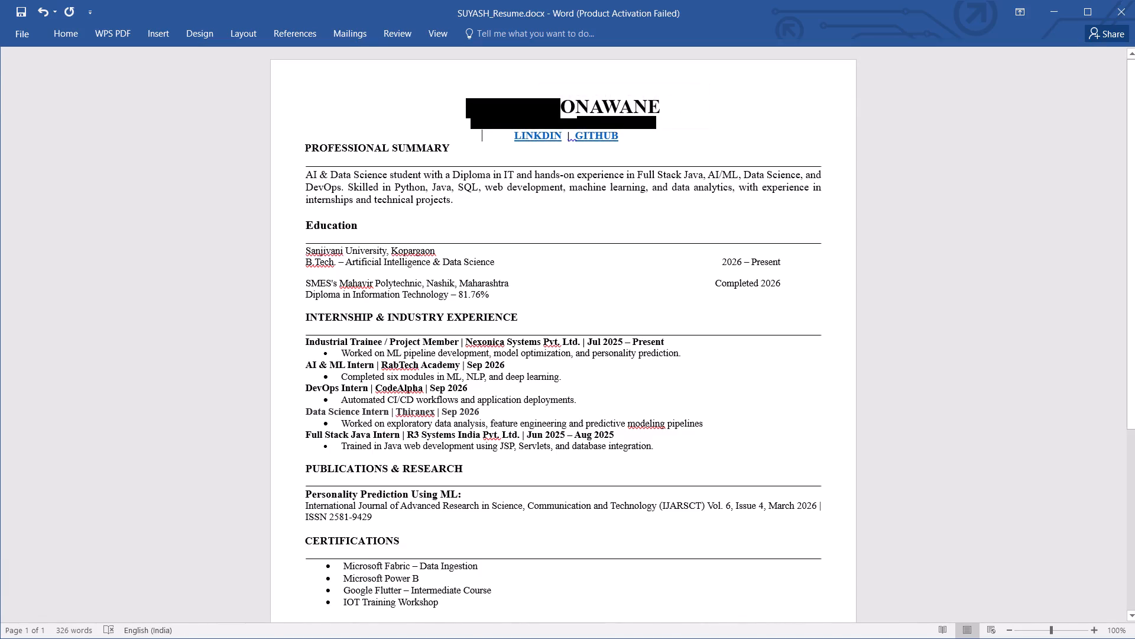
{"action": "key", "text": "BackSpace"}
{"action": "key", "text": "BackSpace"}
{"action": "key", "text": "BackSpace"}
{"action": "key", "text": "BackSpace"}
{"action": "key", "text": "BackSpace"}
{"action": "key", "text": "BackSpace"}
{"action": "key", "text": "BackSpace"}
{"action": "key", "text": "BackSpace"}
{"action": "key", "text": "BackSpace"}
{"action": "key", "text": "BackSpace"}
{"action": "key", "text": "BackSpace"}
{"action": "key", "text": "BackSpace"}
{"action": "key", "text": "BackSpace"}
{"action": "key", "text": "BackSpace"}
{"action": "key", "text": "BackSpace"}
{"action": "key", "text": "BackSpace"}
{"action": "key", "text": "BackSpace"}
{"action": "key", "text": "BackSpace"}
{"action": "key", "text": "BackSpace"}
{"action": "key", "text": "BackSpace"}
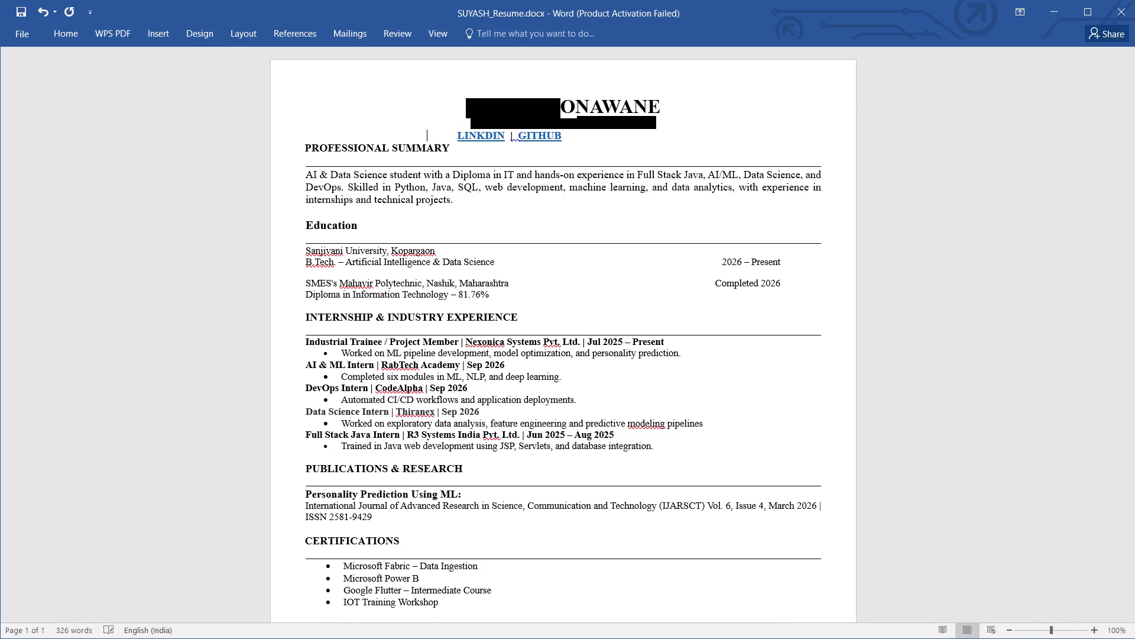
{"action": "key", "text": "Right"}
{"action": "key", "text": "Right"}
{"action": "key", "text": "Right"}
{"action": "key", "text": "Right"}
{"action": "key", "text": "Right"}
{"action": "key", "text": "Right"}
{"action": "key", "text": "Right"}
{"action": "key", "text": "Right"}
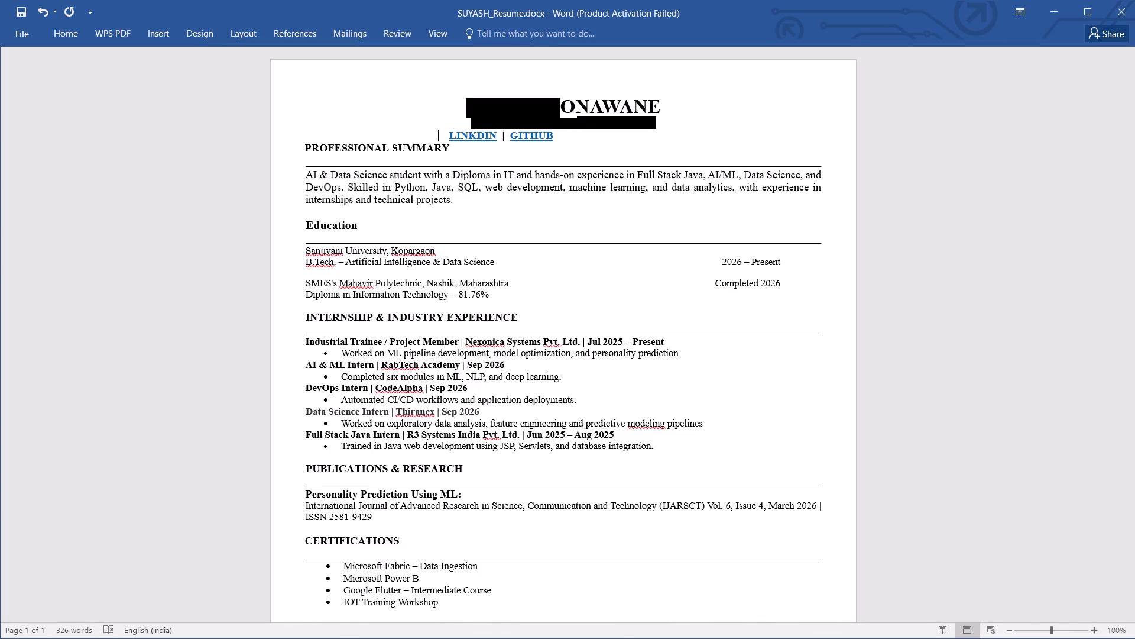
{"action": "key", "text": "Right"}
{"action": "key", "text": "Right"}
{"action": "key", "text": "Right"}
{"action": "key", "text": "Right"}
{"action": "key", "text": "BackSpace"}
{"action": "key", "text": "BackSpace"}
{"action": "key", "text": "BackSpace"}
{"action": "key", "text": "BackSpace"}
{"action": "key", "text": "BackSpace"}
{"action": "key", "text": "BackSpace"}
{"action": "key", "text": "BackSpace"}
{"action": "key", "text": "BackSpace"}
{"action": "key", "text": "BackSpace"}
{"action": "key", "text": "BackSpace"}
{"action": "key", "text": "BackSpace"}
{"action": "key", "text": "BackSpace"}
{"action": "key", "text": "BackSpace"}
{"action": "key", "text": "BackSpace"}
{"action": "key", "text": "BackSpace"}
{"action": "key", "text": "BackSpace"}
{"action": "key", "text": "BackSpace"}
{"action": "key", "text": "BackSpace"}
{"action": "key", "text": "BackSpace"}
{"action": "key", "text": "BackSpace"}
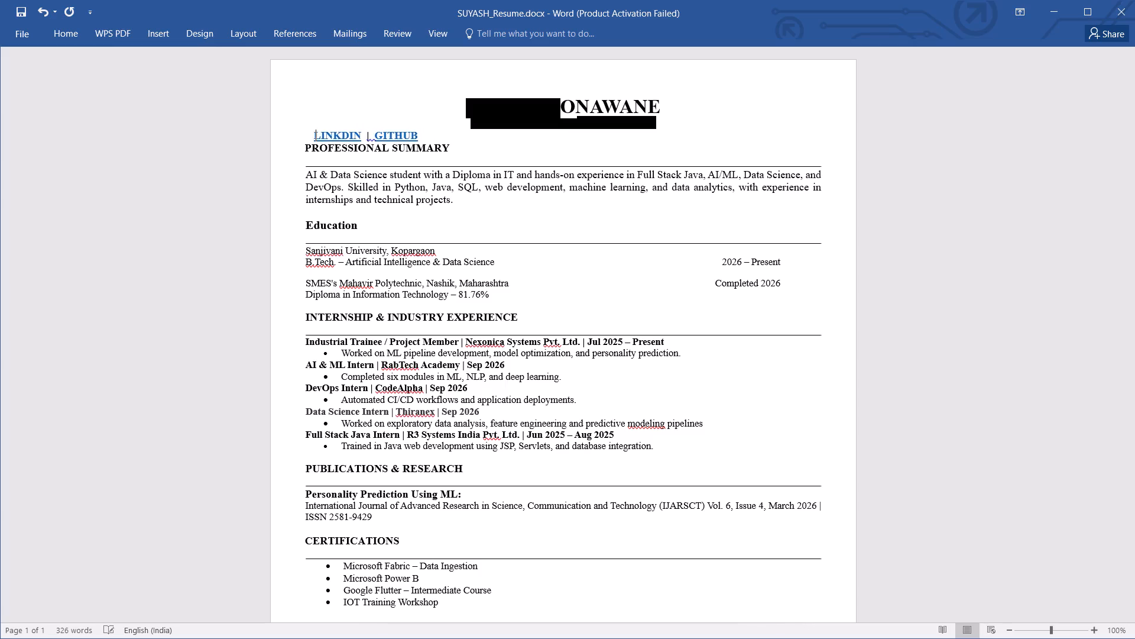
{"action": "key", "text": "ctrl+z"}
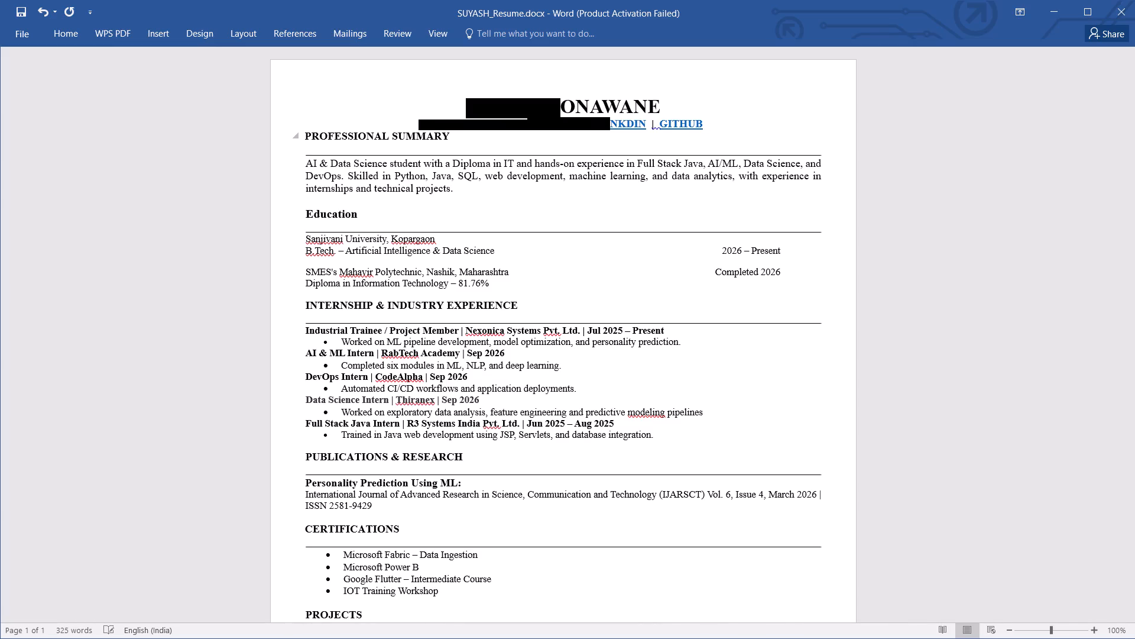
{"action": "key", "text": "ctrl+z"}
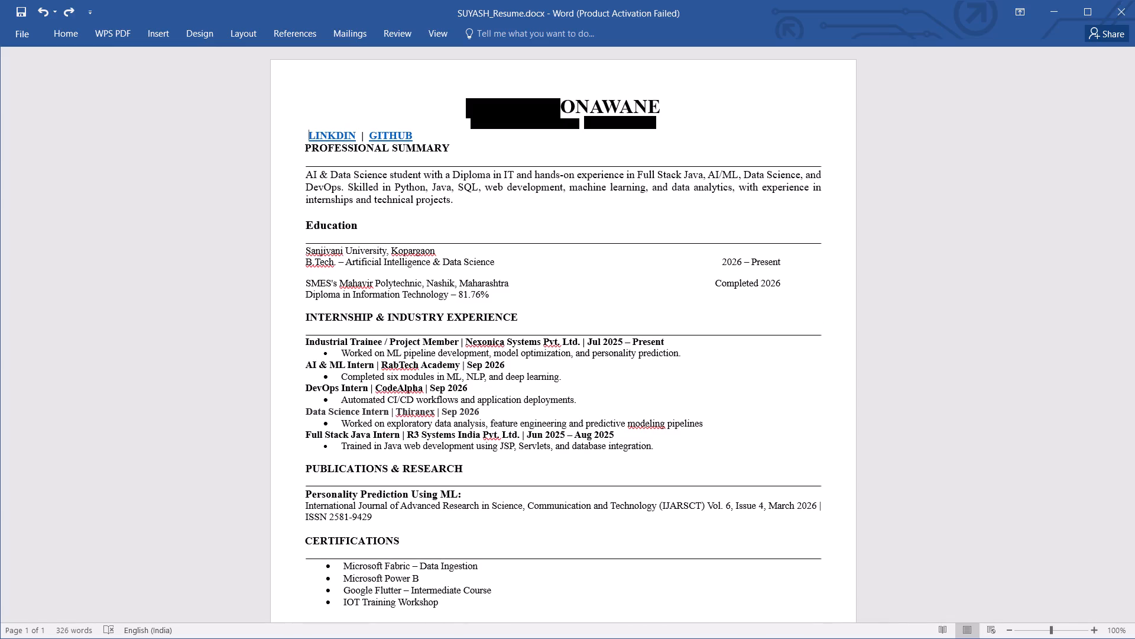
{"action": "key", "text": "BackSpace"}
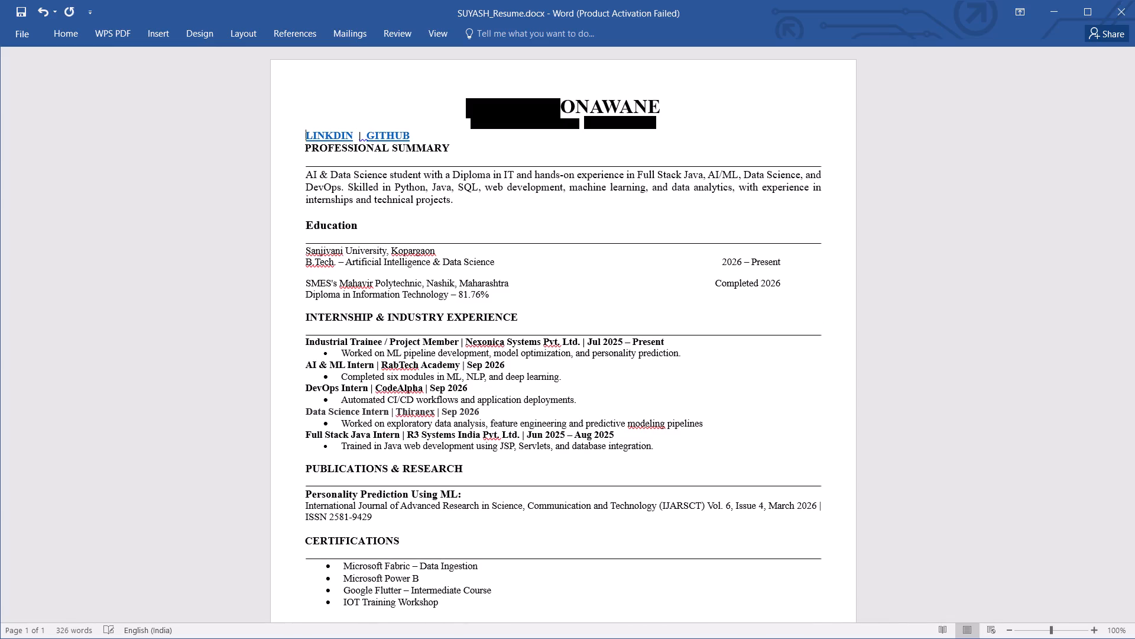
Center the LINKDIN | GITHUB line under the contact details.
{"action": "left_click_drag", "start_coordinate": [435, 137], "coordinate": [251, 140]}
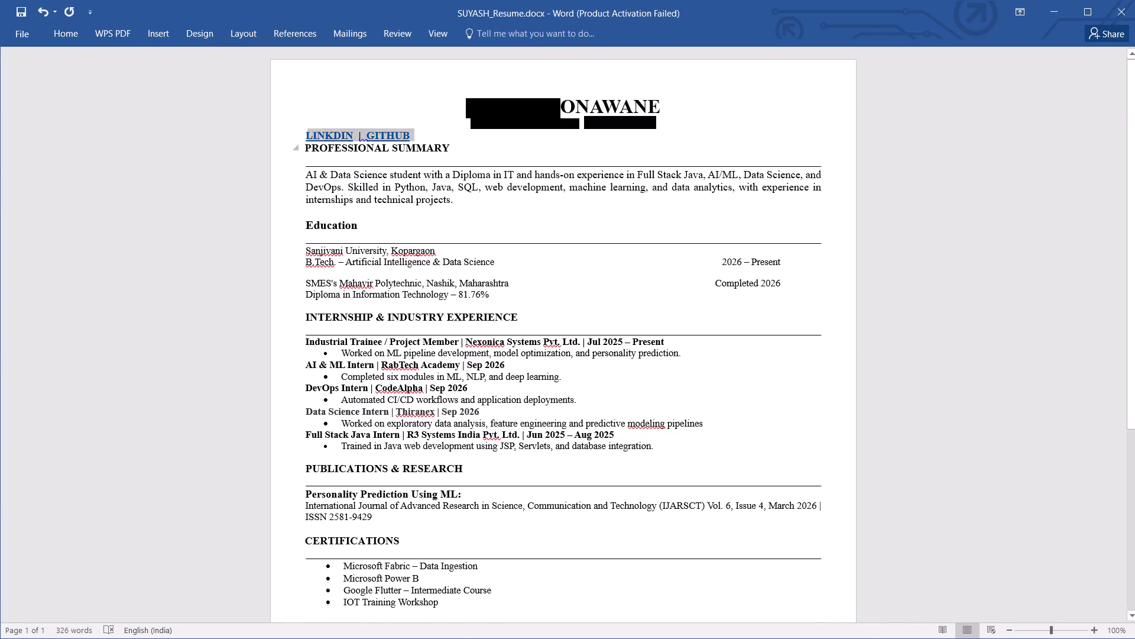
{"action": "left_click_drag", "start_coordinate": [251, 140], "coordinate": [249, 140]}
{"action": "left_click", "coordinate": [66, 25]}
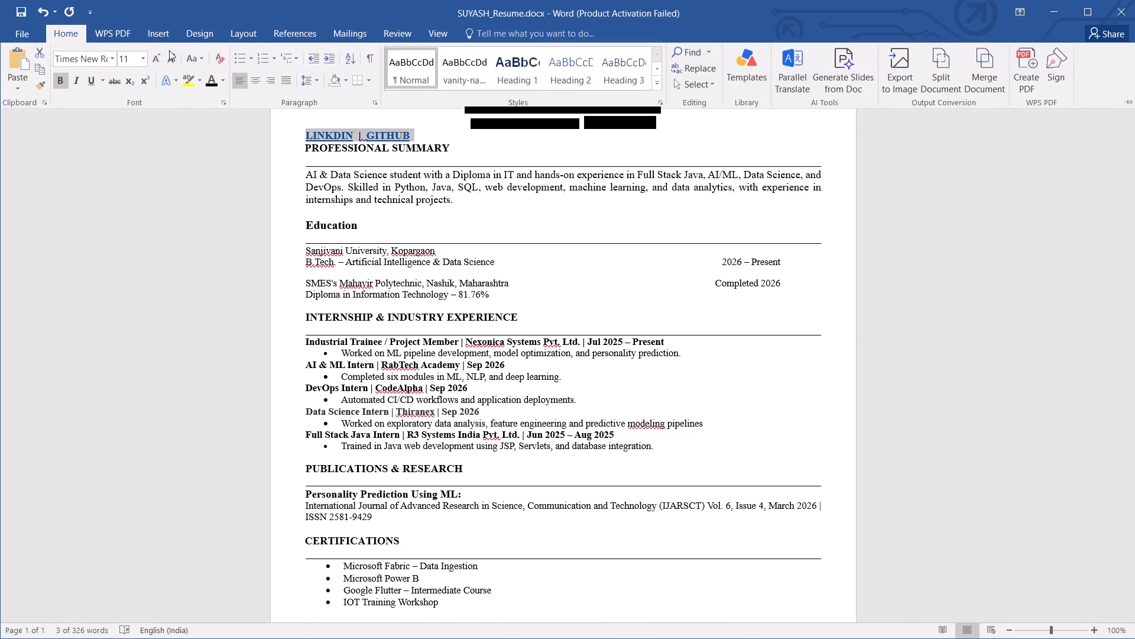
{"action": "left_click", "coordinate": [254, 79]}
{"action": "left_click", "coordinate": [581, 141]}
{"action": "left_click", "coordinate": [722, 150]}
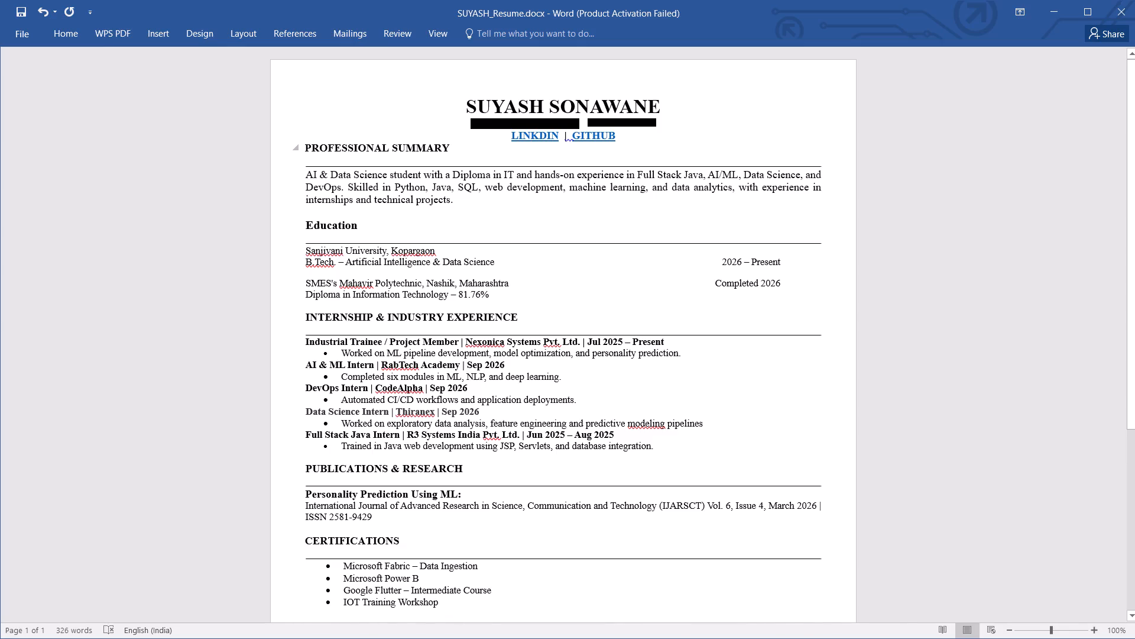
Delete the extra spaces in front of the phone number on the contact line.
{"action": "left_click", "coordinate": [591, 122]}
{"action": "key", "text": "BackSpace"}
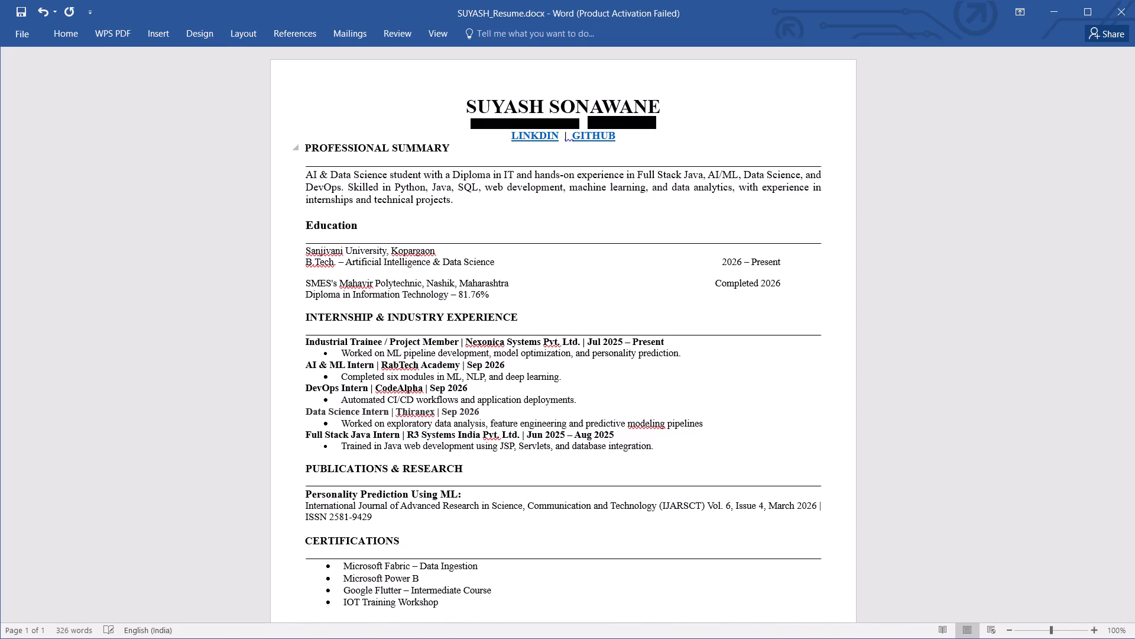
{"action": "key", "text": "BackSpace"}
{"action": "key", "text": "BackSpace"}
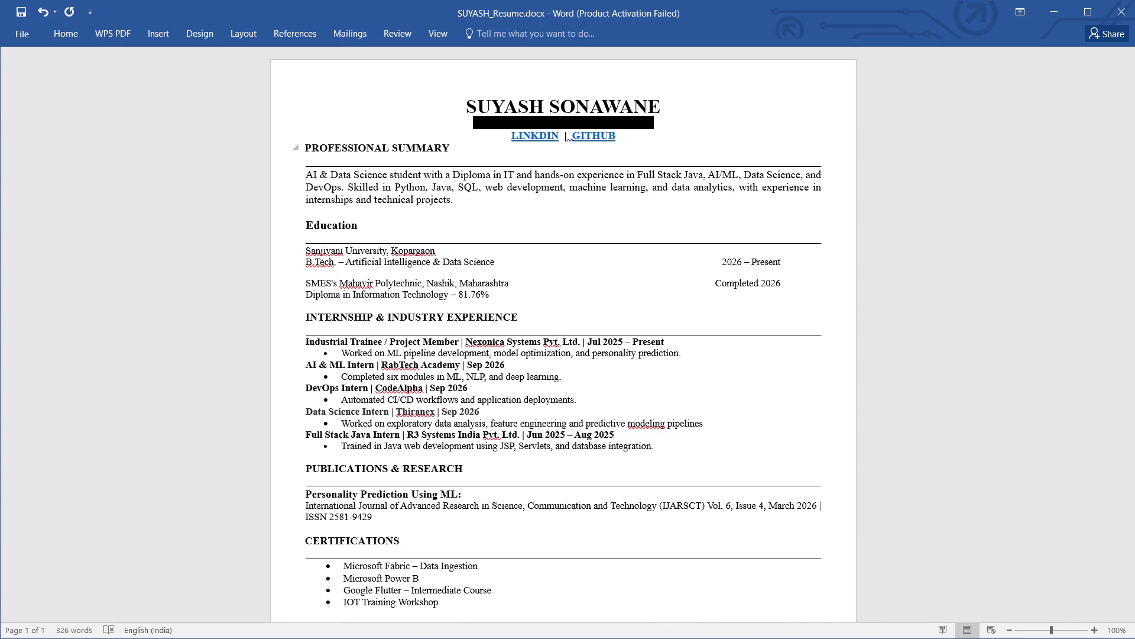
{"action": "scroll", "coordinate": [645, 141], "scroll_direction": "up", "scroll_amount": 3}
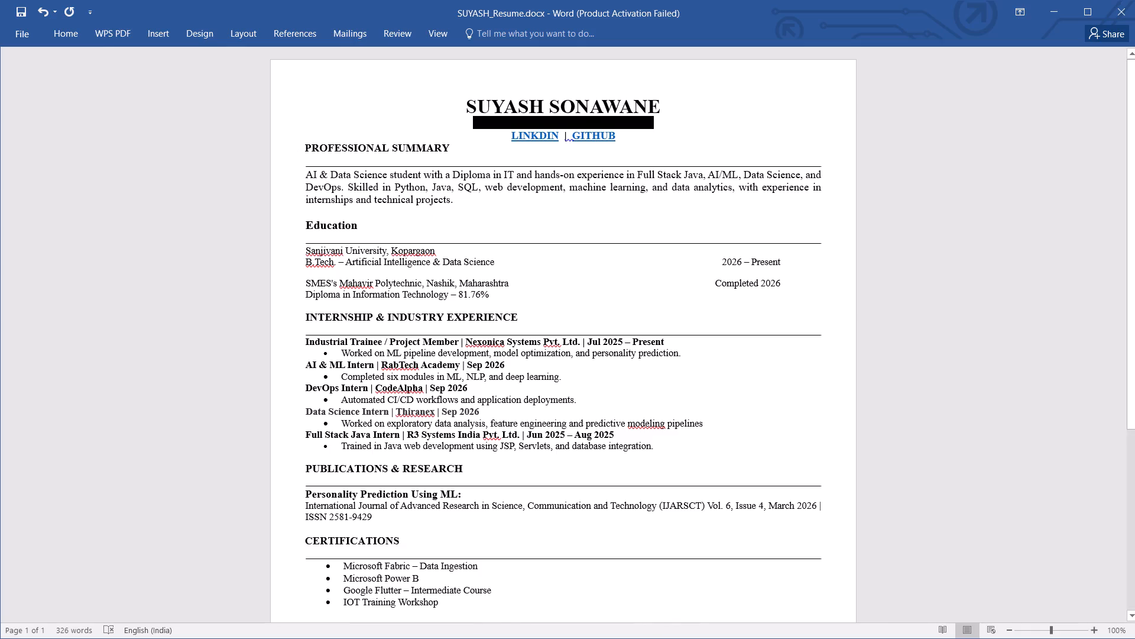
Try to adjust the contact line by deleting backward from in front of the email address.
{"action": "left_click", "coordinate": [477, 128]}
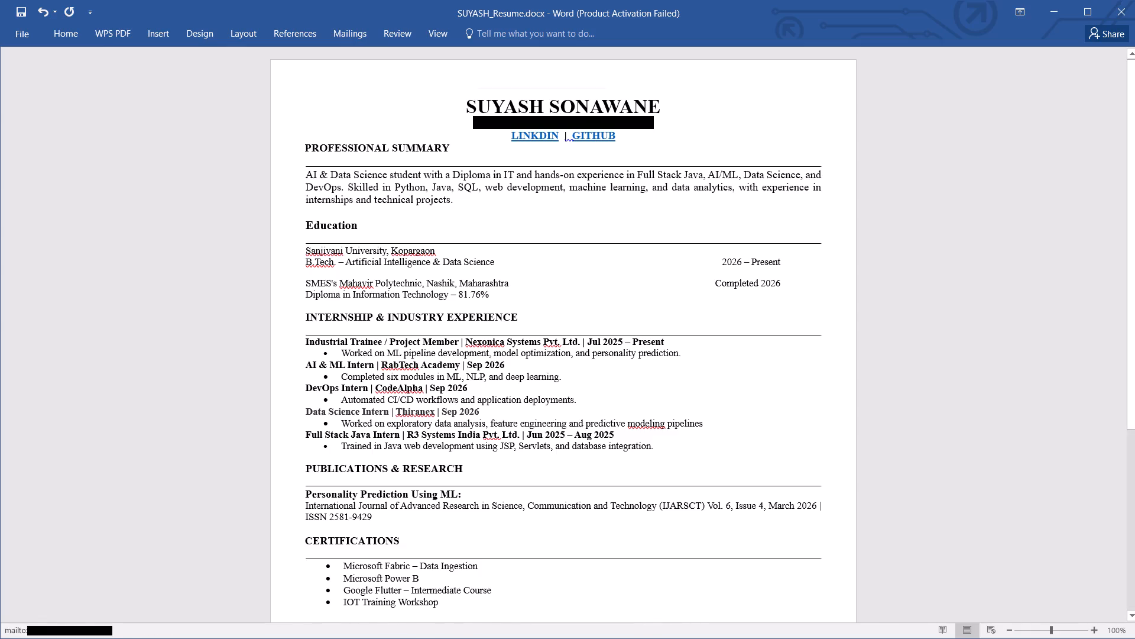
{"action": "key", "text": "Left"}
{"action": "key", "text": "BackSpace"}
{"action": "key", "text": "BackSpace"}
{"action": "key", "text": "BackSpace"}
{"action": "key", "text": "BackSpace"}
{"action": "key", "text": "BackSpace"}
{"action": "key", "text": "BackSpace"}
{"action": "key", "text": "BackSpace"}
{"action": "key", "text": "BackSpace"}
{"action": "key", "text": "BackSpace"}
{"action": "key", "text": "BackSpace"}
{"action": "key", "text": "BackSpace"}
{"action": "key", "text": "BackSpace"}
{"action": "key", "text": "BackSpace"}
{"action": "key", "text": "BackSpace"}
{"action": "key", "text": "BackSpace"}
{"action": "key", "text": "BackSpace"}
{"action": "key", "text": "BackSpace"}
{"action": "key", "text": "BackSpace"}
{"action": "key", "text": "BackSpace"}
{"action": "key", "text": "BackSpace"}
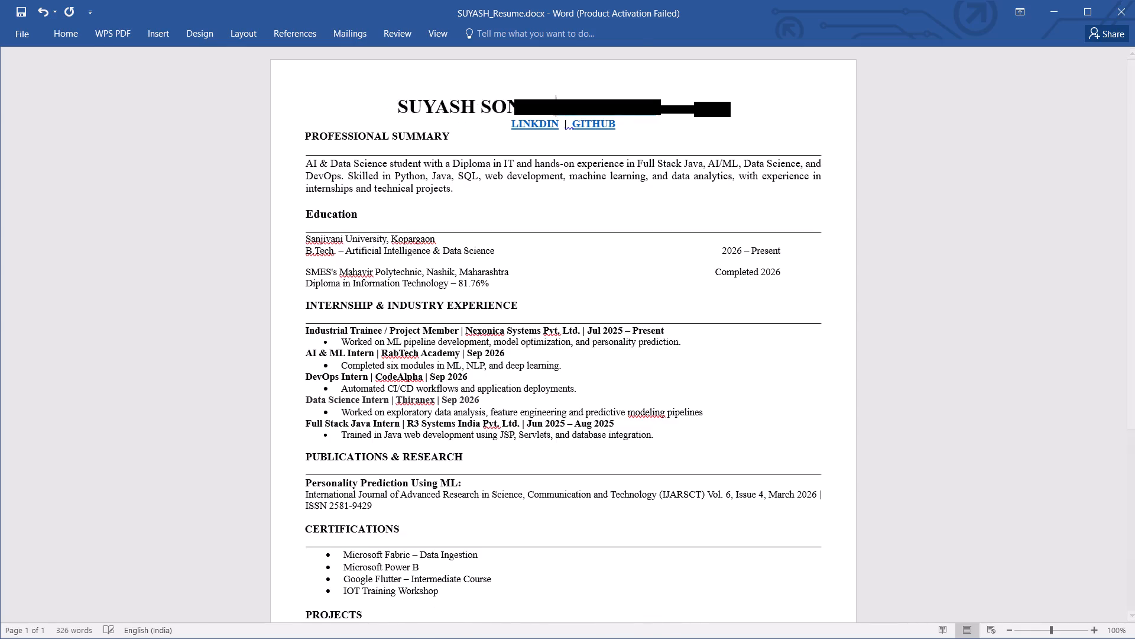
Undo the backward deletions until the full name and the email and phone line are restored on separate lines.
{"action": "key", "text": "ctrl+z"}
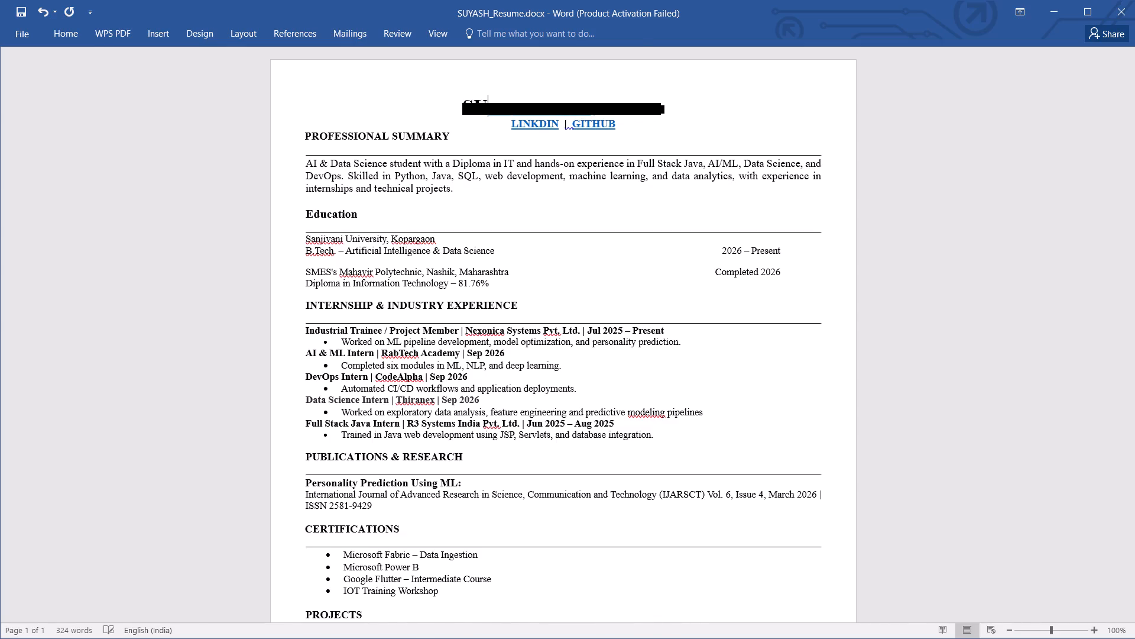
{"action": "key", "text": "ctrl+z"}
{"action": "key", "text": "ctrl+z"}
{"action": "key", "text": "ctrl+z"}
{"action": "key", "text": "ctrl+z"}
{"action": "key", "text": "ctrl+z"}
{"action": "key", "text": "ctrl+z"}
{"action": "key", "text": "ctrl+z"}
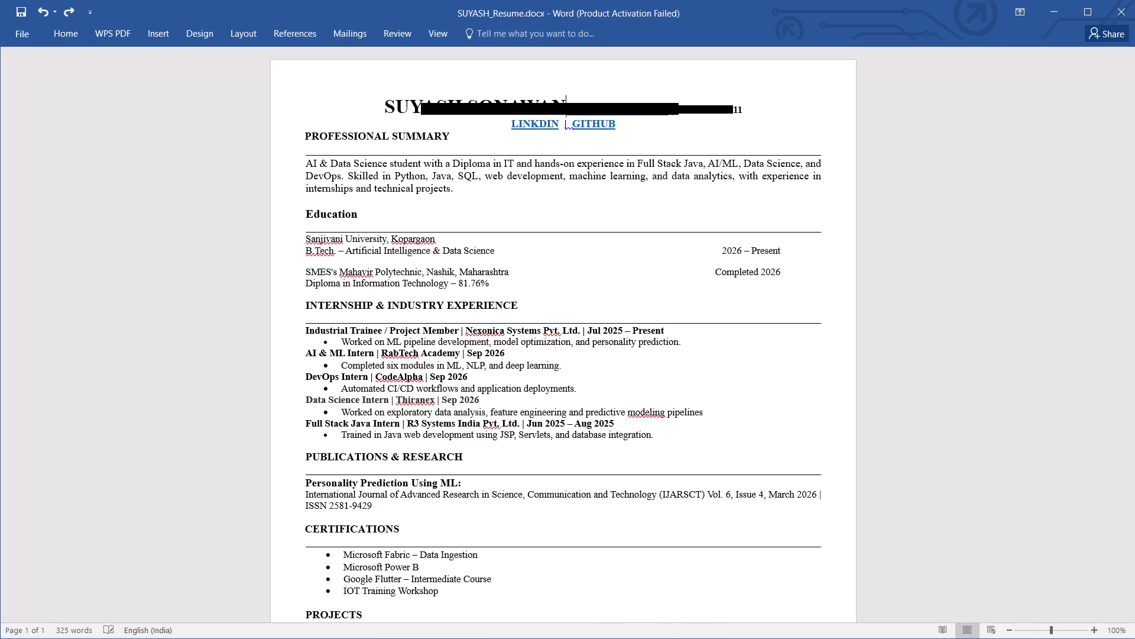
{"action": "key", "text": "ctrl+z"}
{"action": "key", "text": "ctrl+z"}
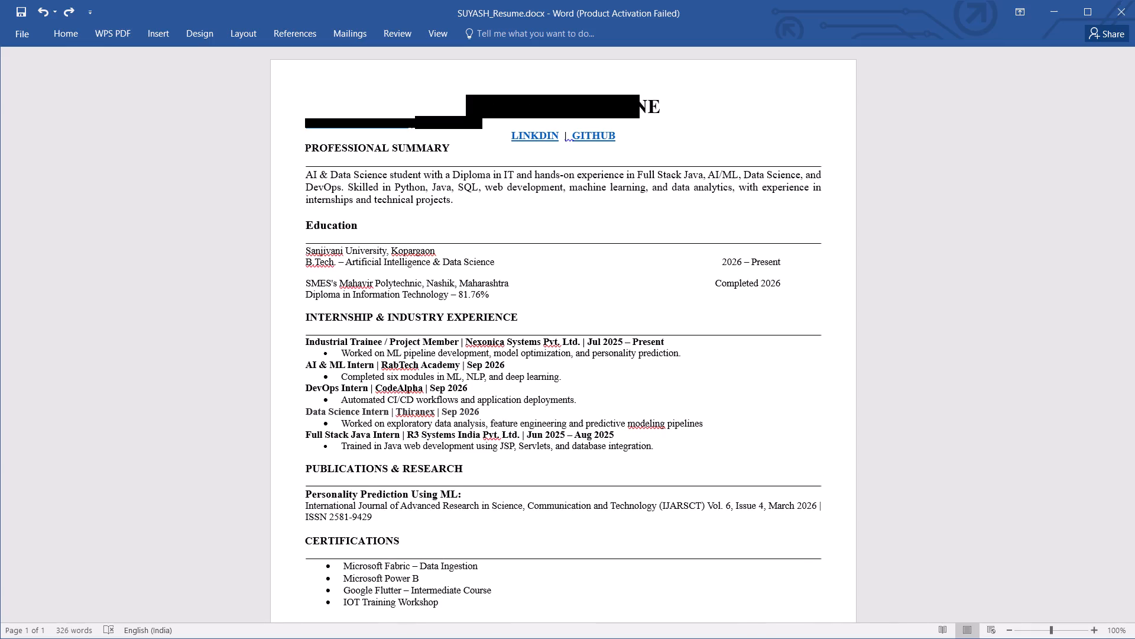
Make the entire email and phone line bold.
{"action": "triple_click", "coordinate": [484, 126]}
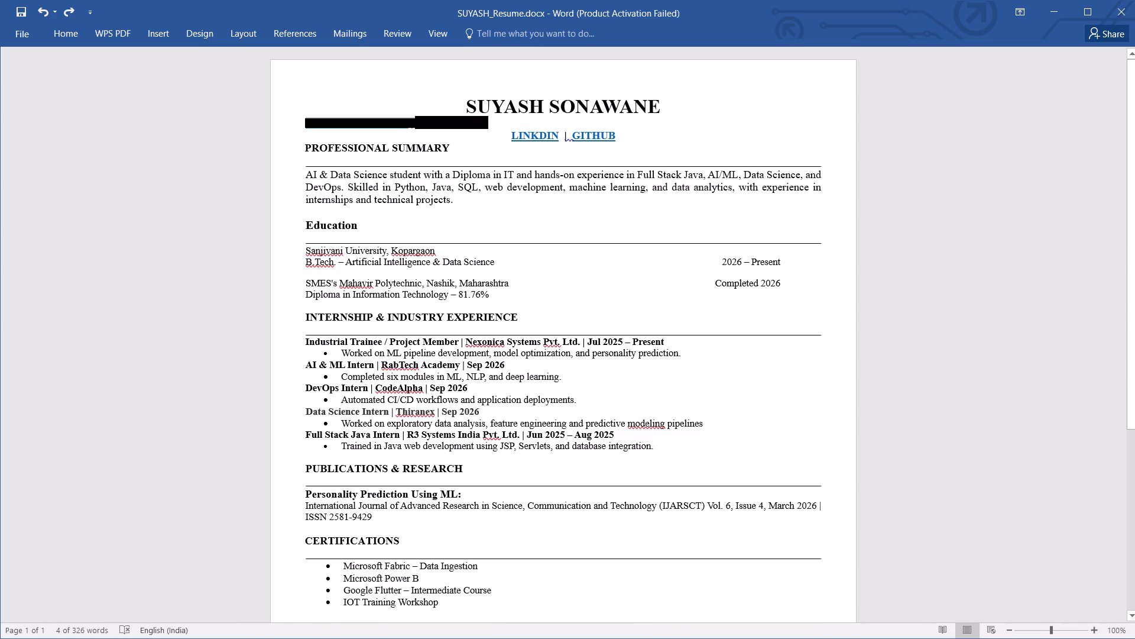
{"action": "left_click", "coordinate": [489, 124]}
{"action": "triple_click", "coordinate": [489, 124]}
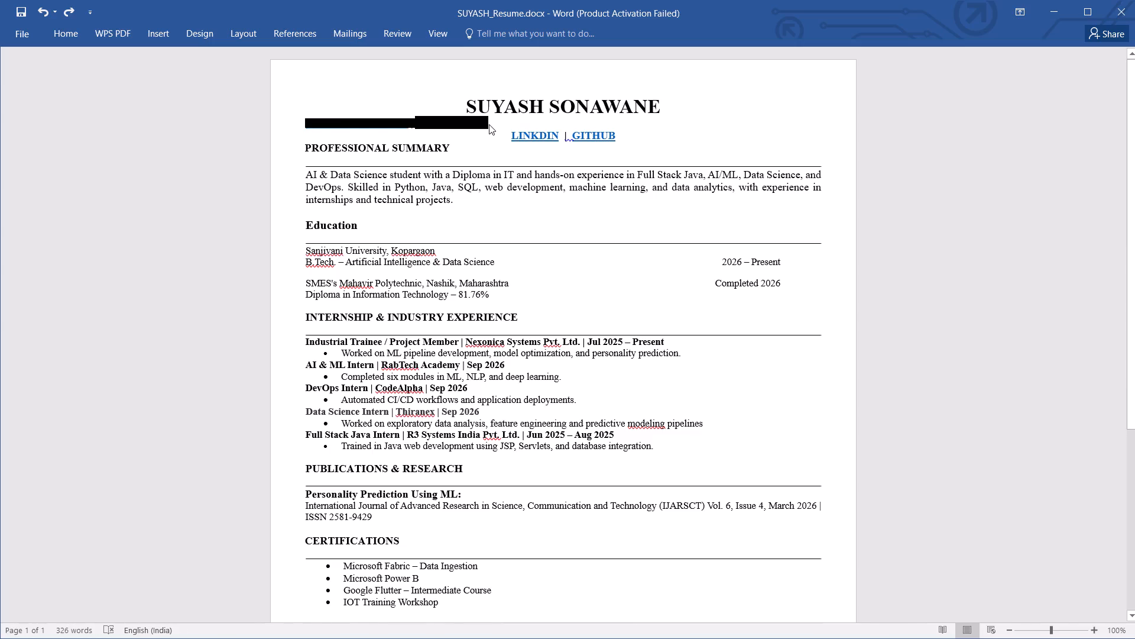
{"action": "triple_click", "coordinate": [489, 124]}
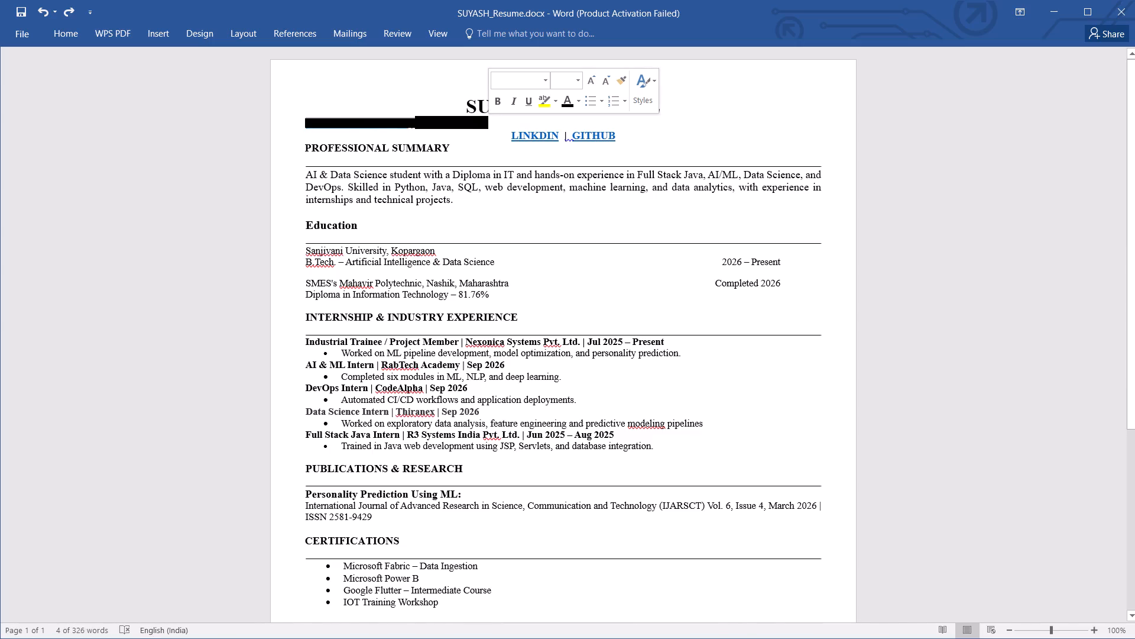
{"action": "left_click", "coordinate": [494, 106]}
{"action": "left_click", "coordinate": [495, 106]}
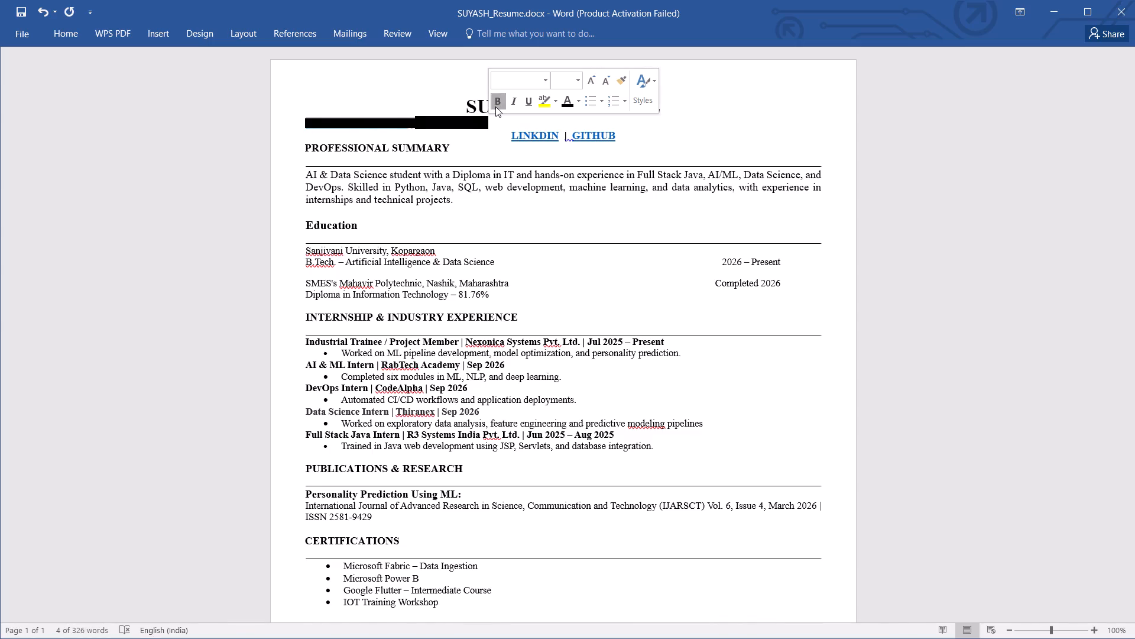
{"action": "left_click", "coordinate": [495, 106]}
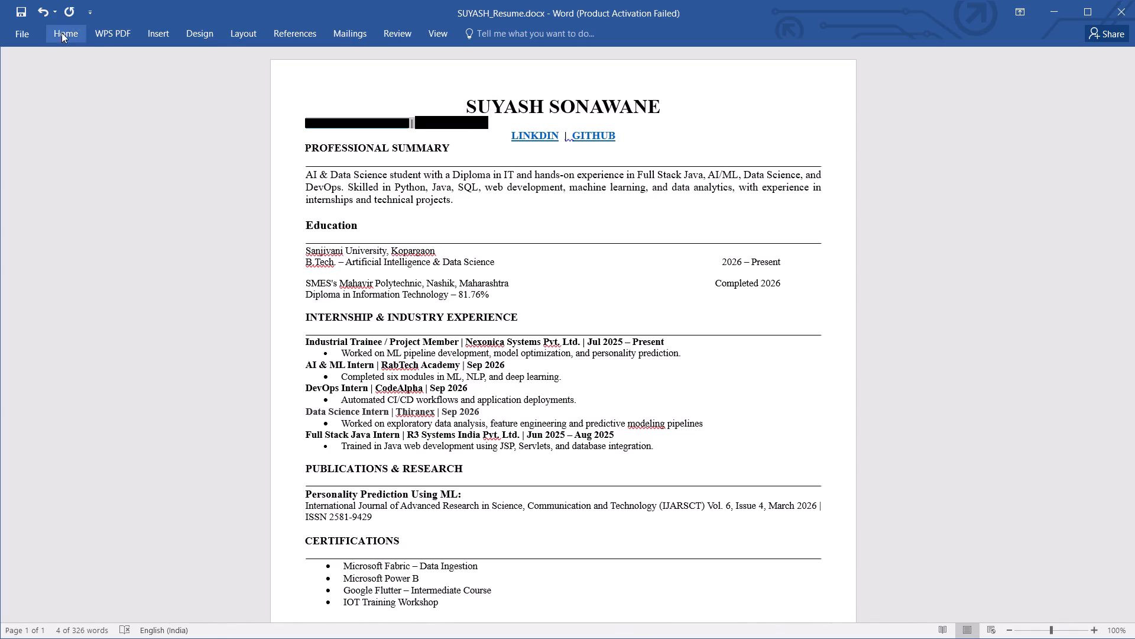
Set the email and phone line to Times New Roman at font size 10.
{"action": "left_click", "coordinate": [77, 28]}
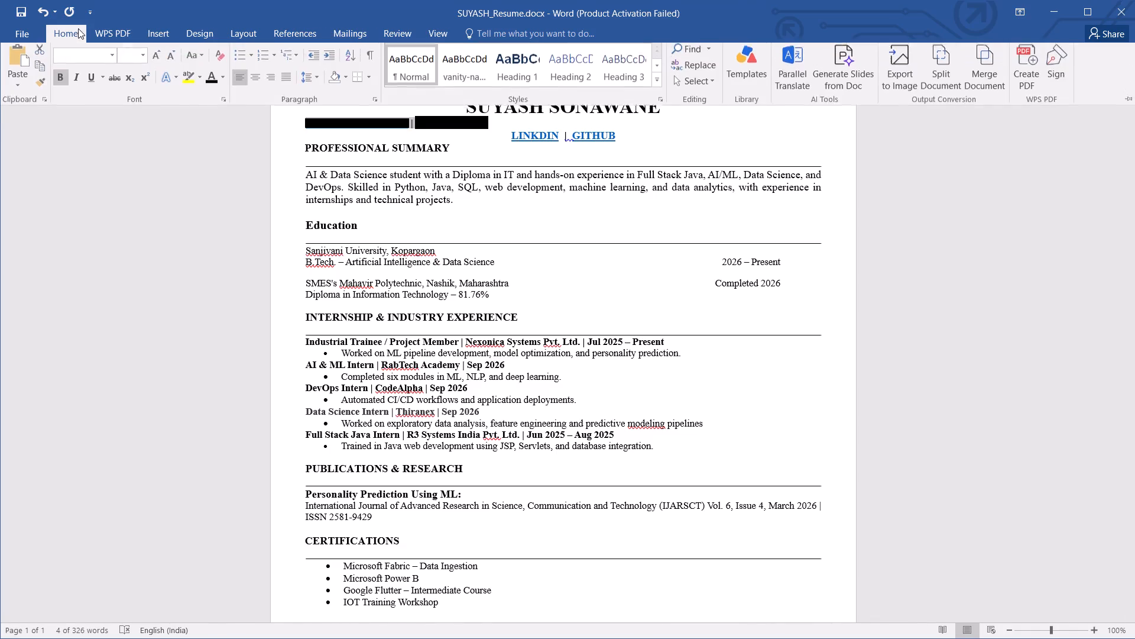
{"action": "left_click", "coordinate": [115, 63]}
{"action": "left_click", "coordinate": [127, 177]}
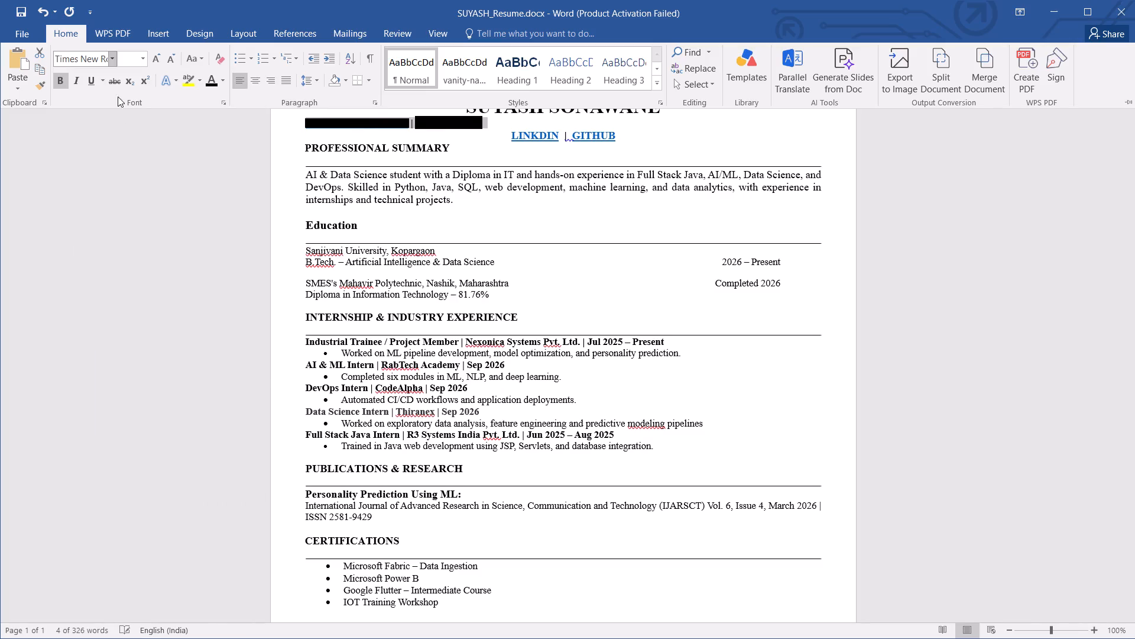
{"action": "left_click", "coordinate": [140, 60]}
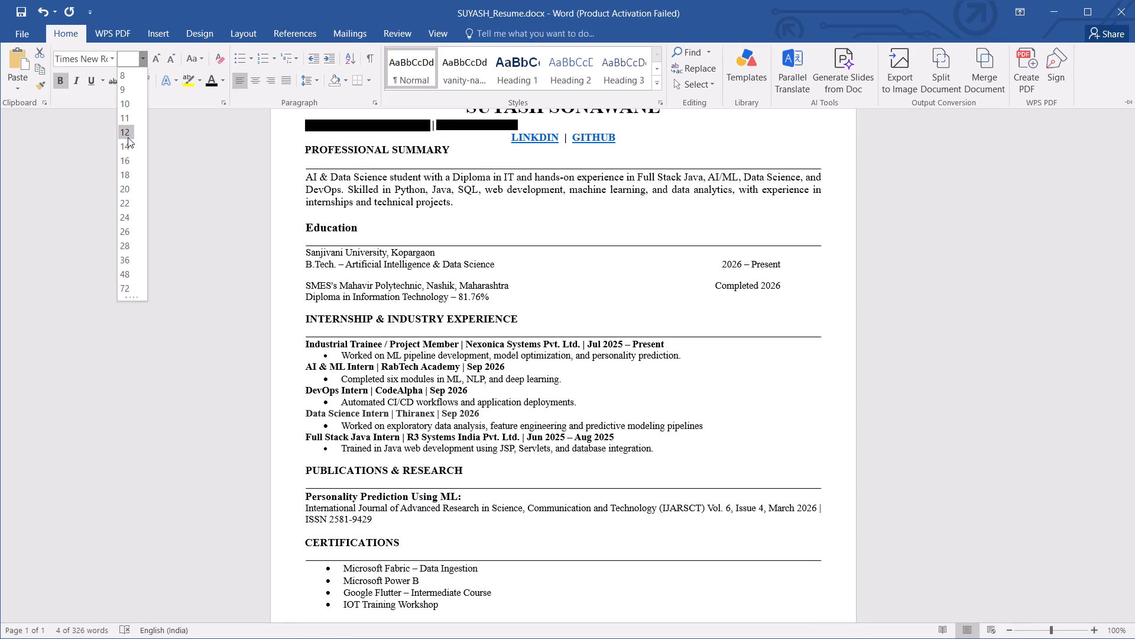
{"action": "left_click", "coordinate": [128, 106]}
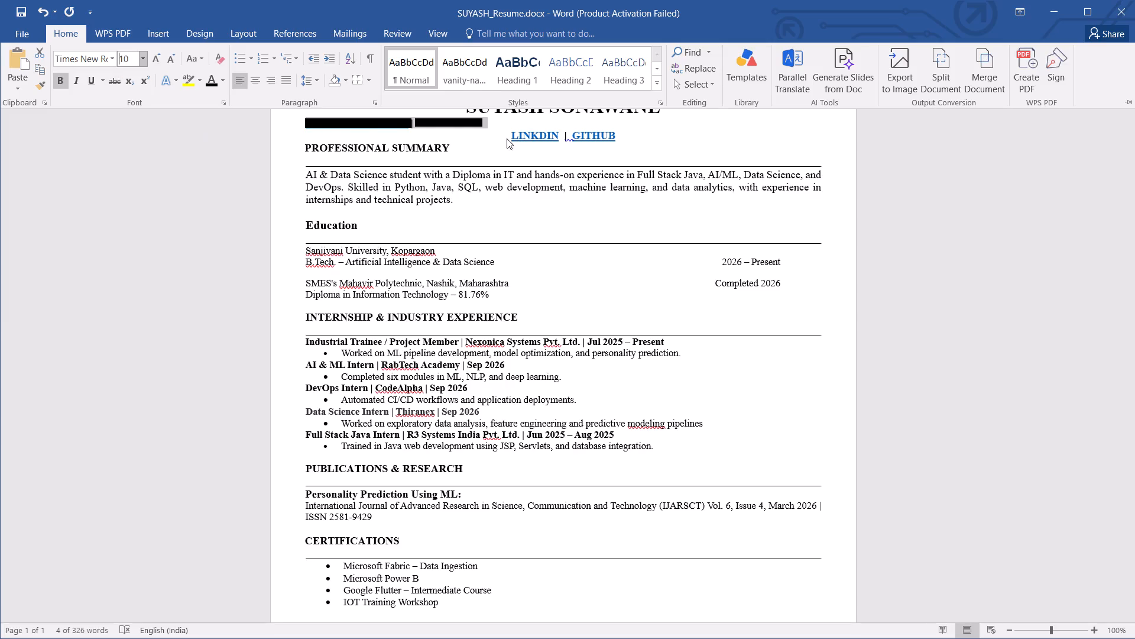
Increase the email and phone line's font size to 11, matching the LINKDIN | GITHUB line.
{"action": "triple_click", "coordinate": [503, 137]}
{"action": "triple_click", "coordinate": [504, 137]}
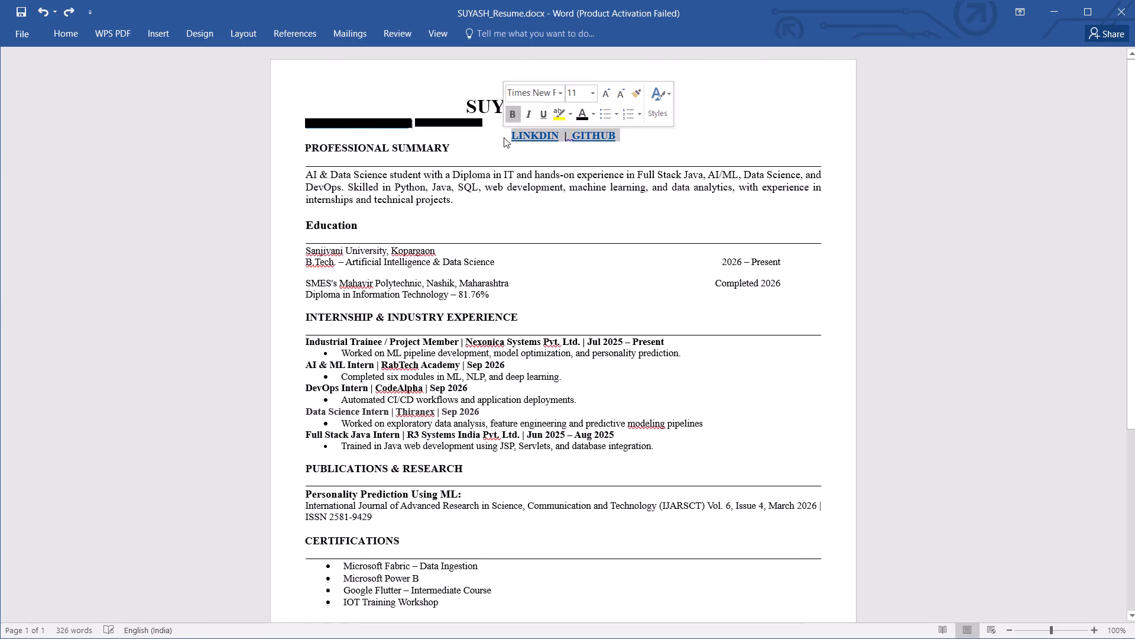
{"action": "left_click", "coordinate": [504, 137]}
{"action": "left_click", "coordinate": [504, 137]}
{"action": "left_click_drag", "start_coordinate": [504, 137], "coordinate": [674, 140]}
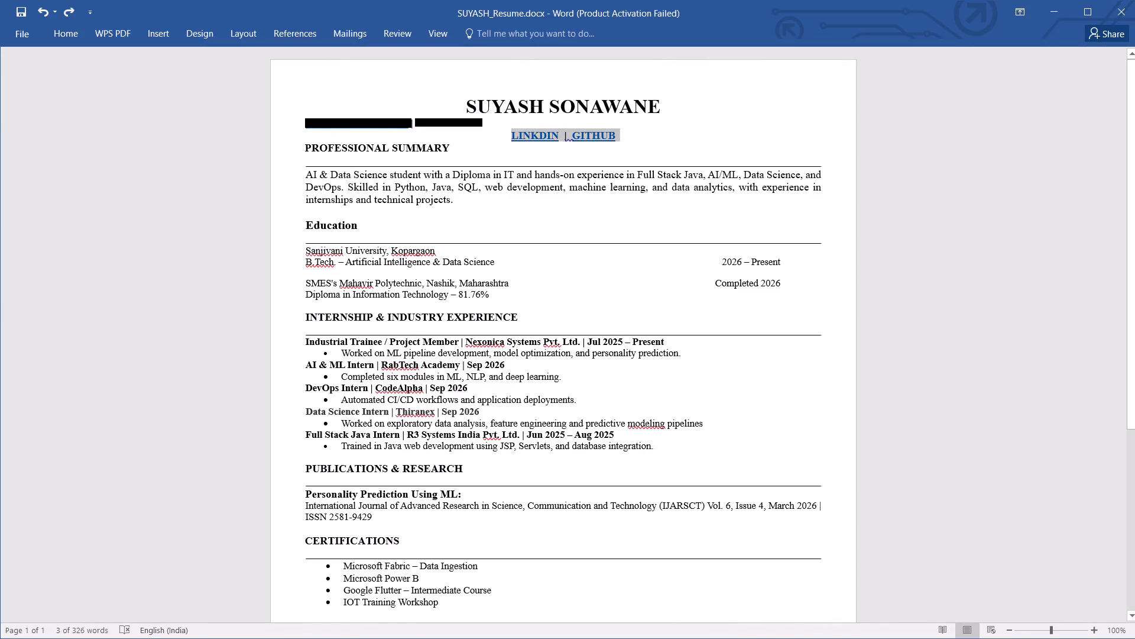
{"action": "left_click", "coordinate": [76, 25]}
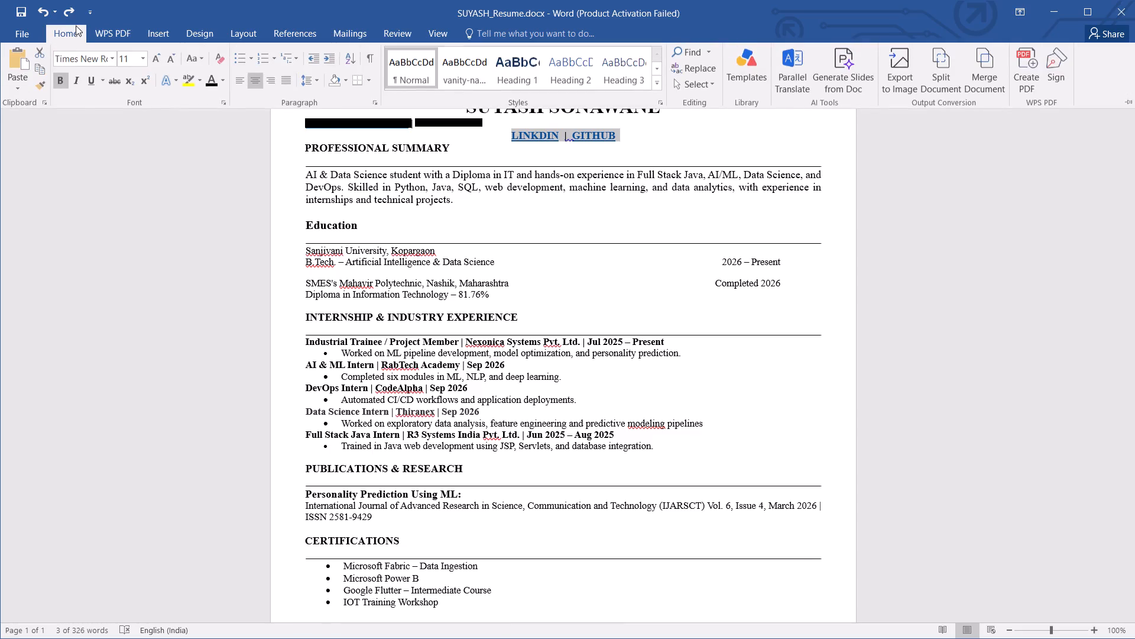
{"action": "left_click", "coordinate": [181, 167]}
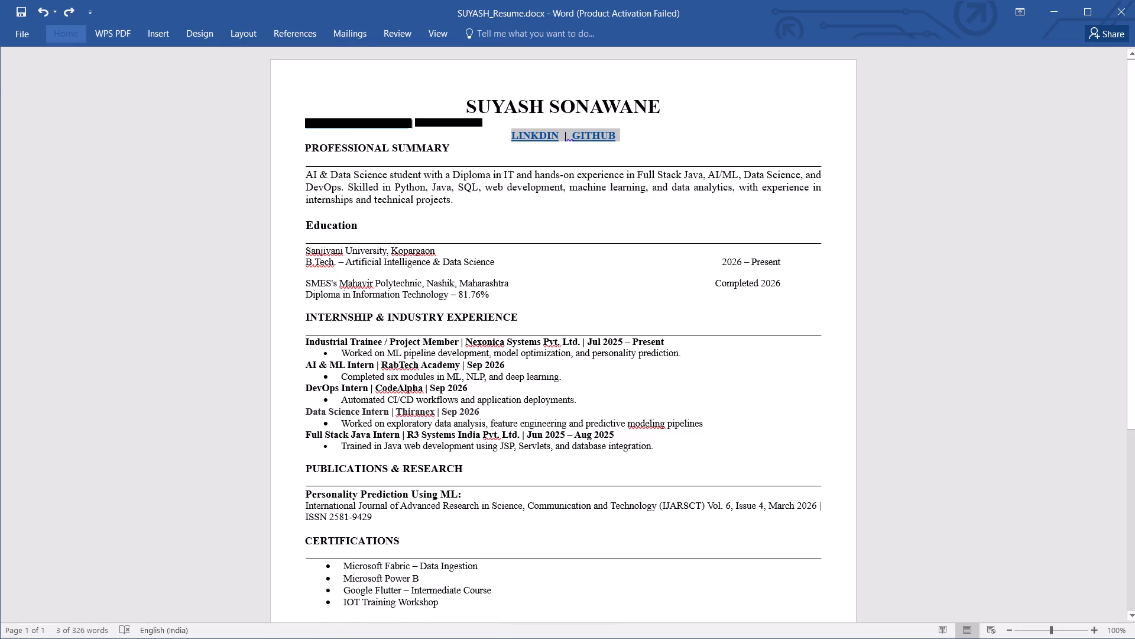
{"action": "left_click_drag", "start_coordinate": [483, 125], "coordinate": [256, 125]}
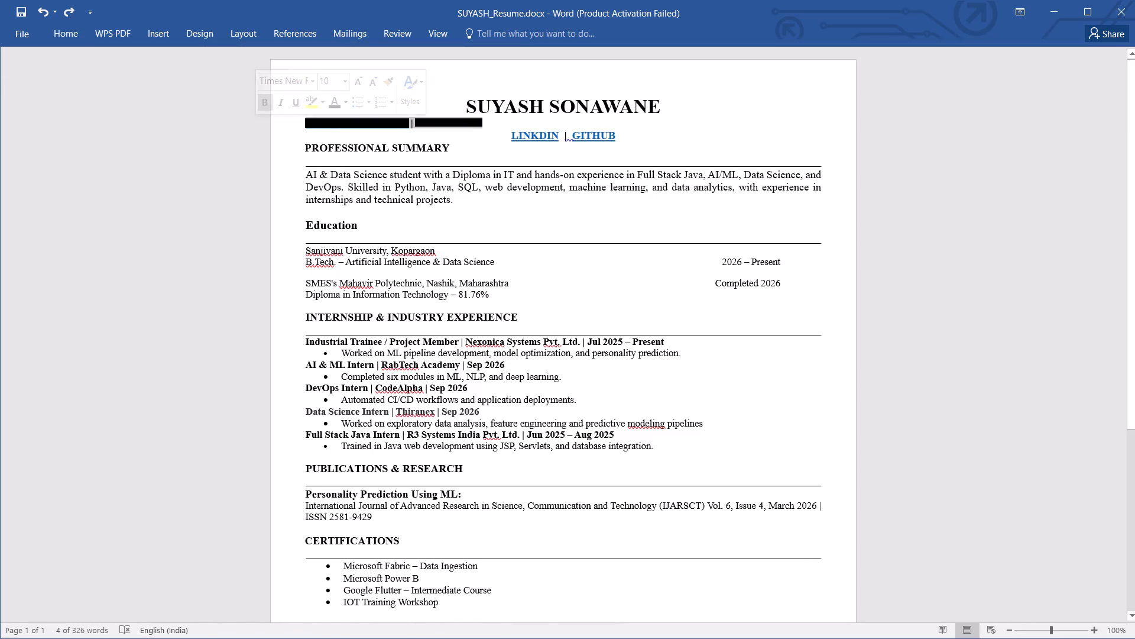
{"action": "left_click", "coordinate": [77, 33]}
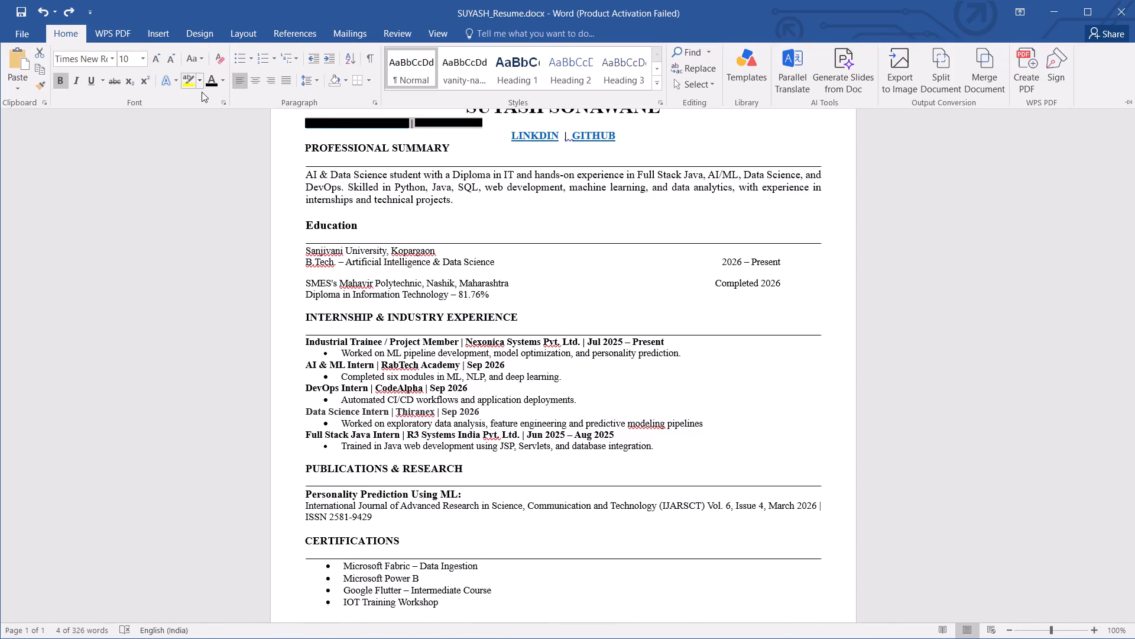
{"action": "left_click", "coordinate": [158, 59]}
{"action": "left_click", "coordinate": [172, 202]}
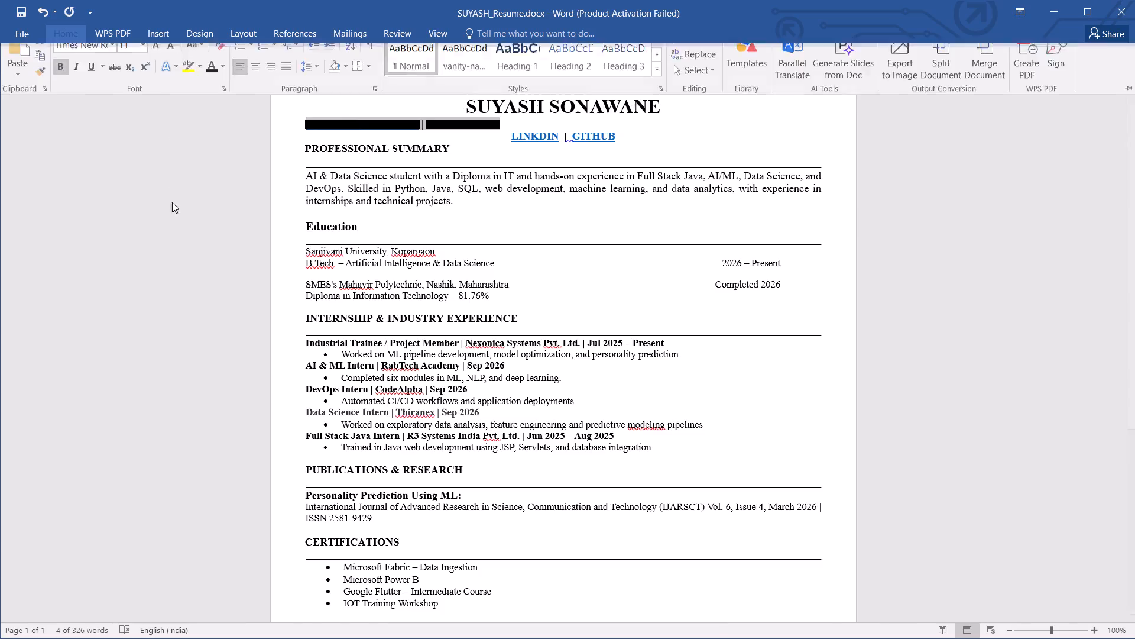
Center the email and phone line under the name.
{"action": "left_click", "coordinate": [49, 31]}
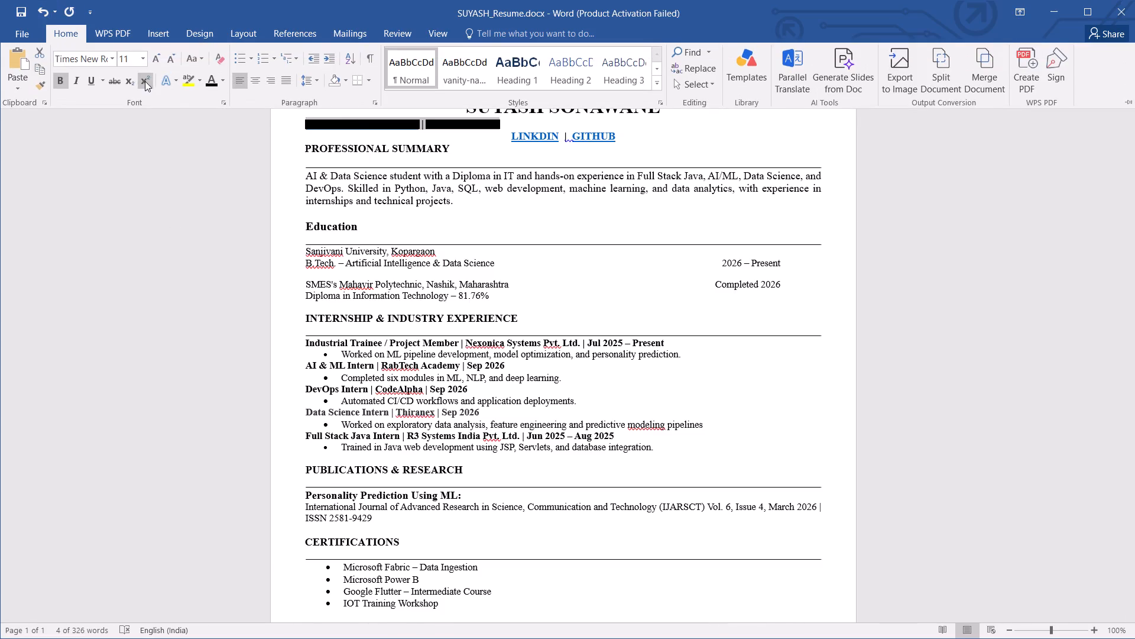
{"action": "left_click", "coordinate": [249, 81]}
{"action": "left_click", "coordinate": [195, 137]}
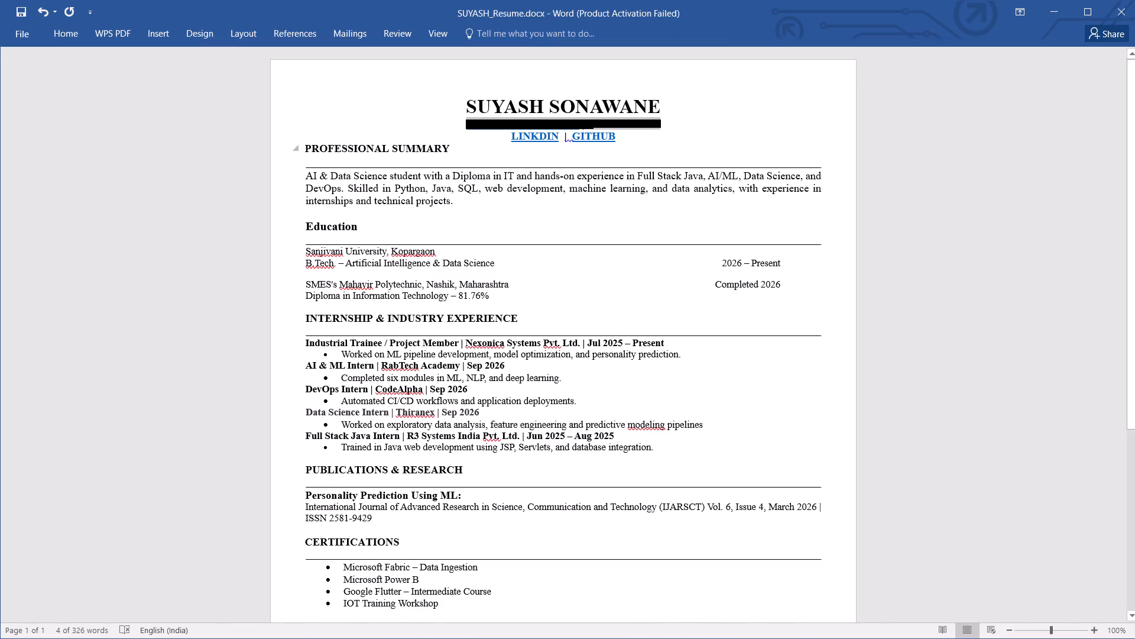
{"action": "left_click", "coordinate": [713, 109]}
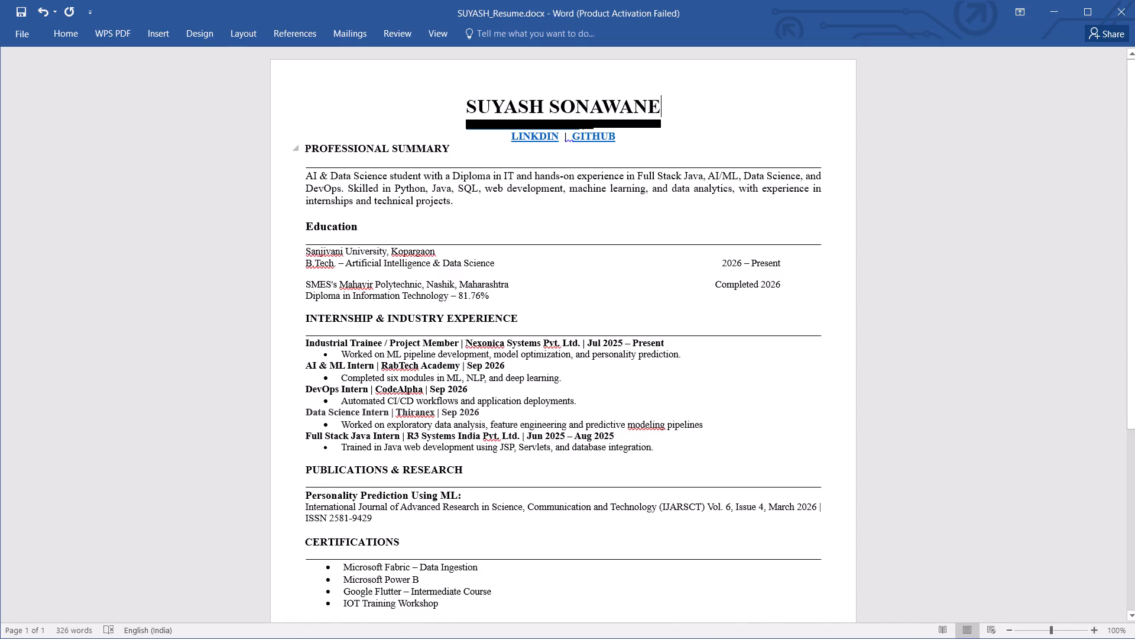
Set the line spacing of the email and phone line under the name to 1.15.
{"action": "left_click", "coordinate": [676, 133]}
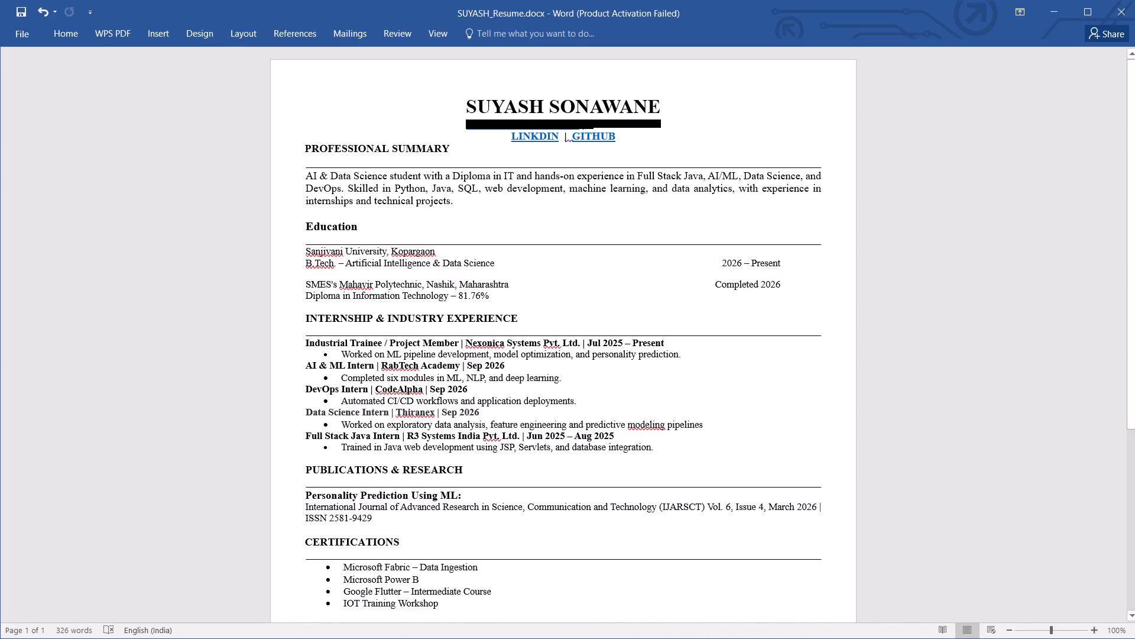
{"action": "left_click", "coordinate": [673, 123]}
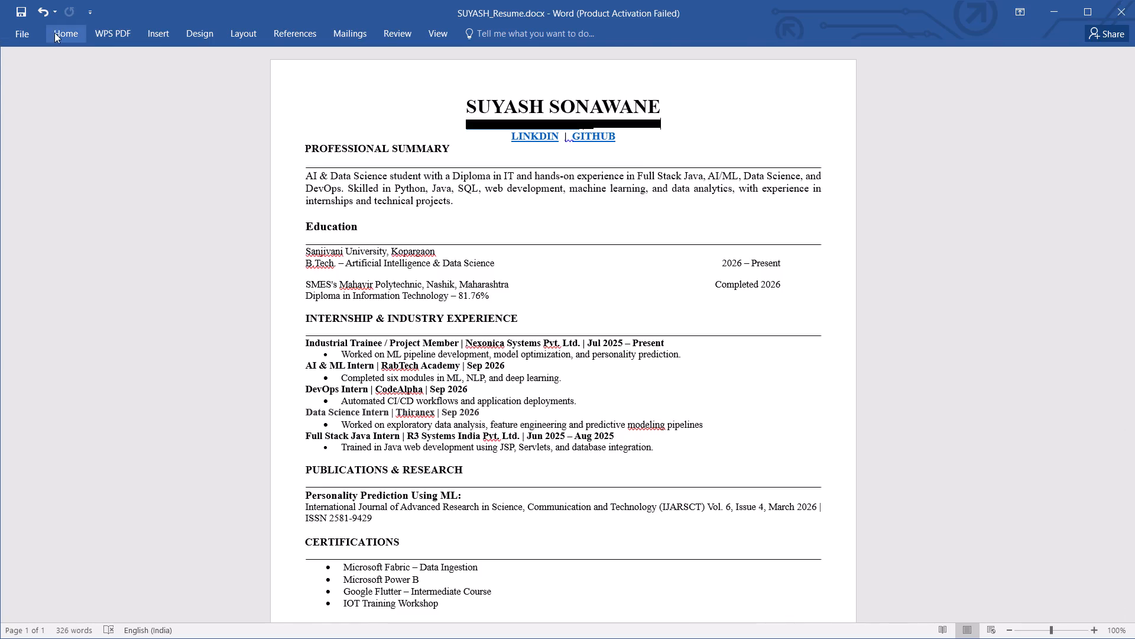
{"action": "left_click", "coordinate": [55, 33]}
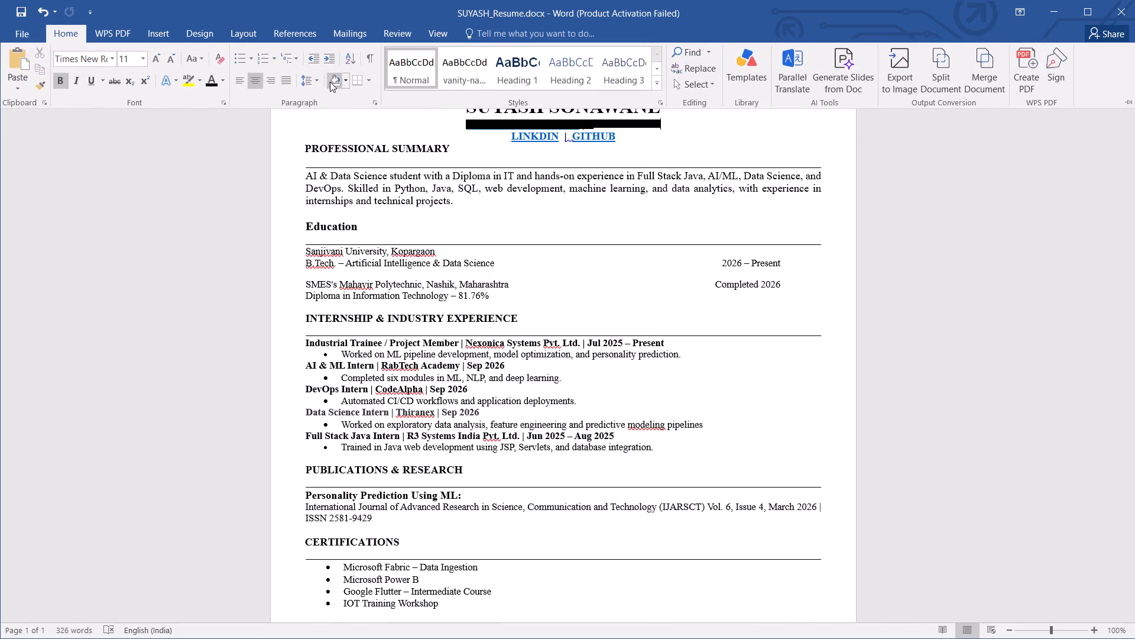
{"action": "left_click", "coordinate": [316, 84]}
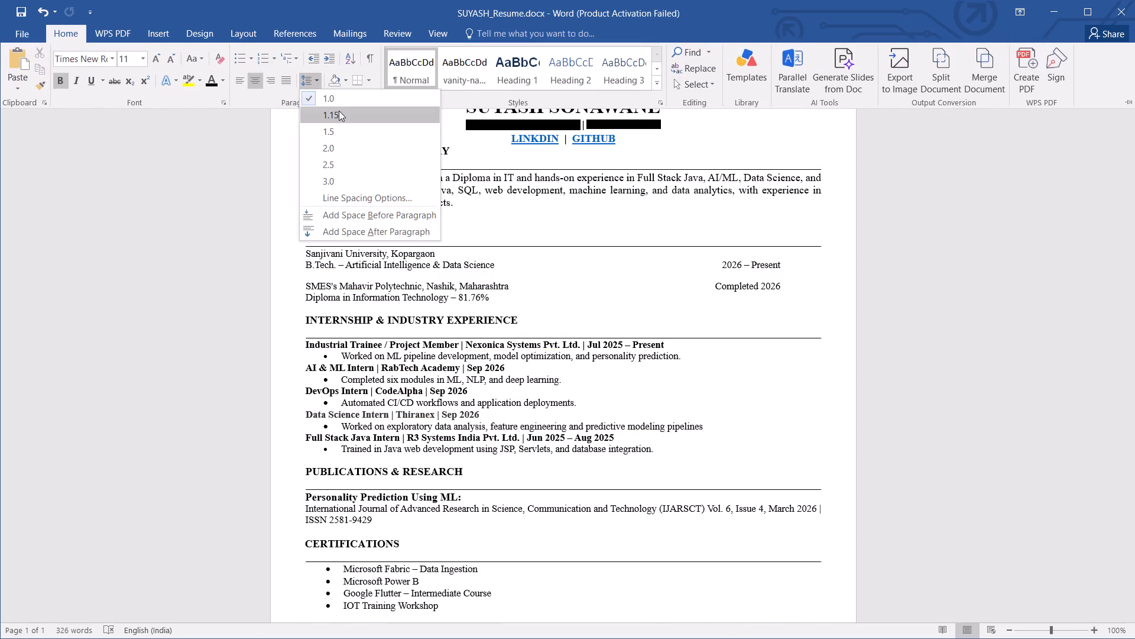
{"action": "left_click", "coordinate": [338, 121]}
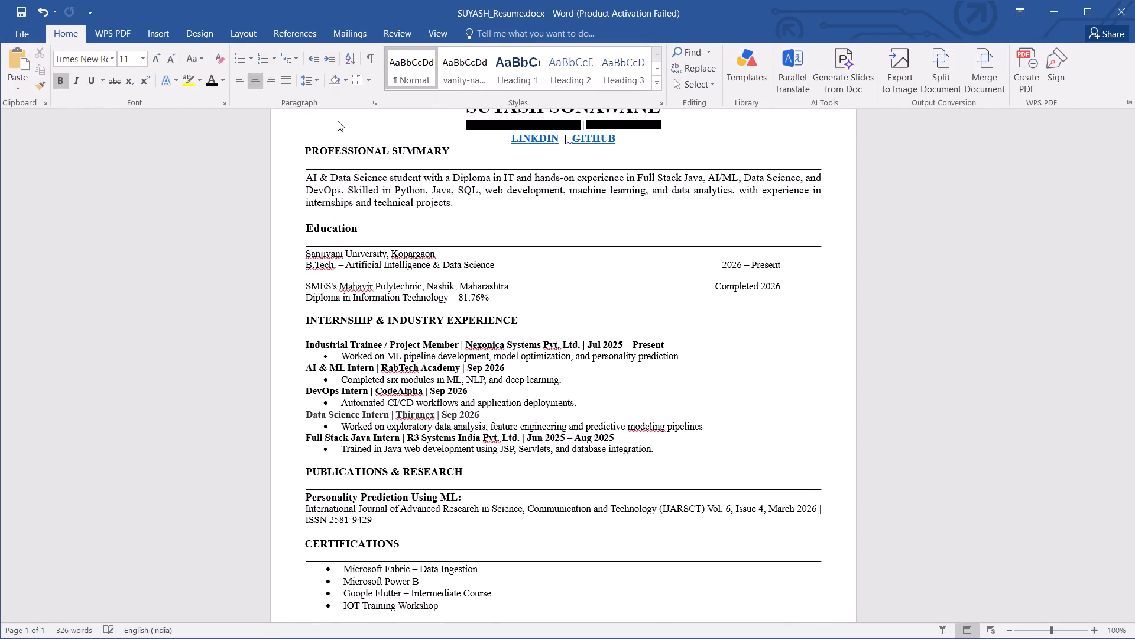
{"action": "left_click", "coordinate": [216, 166]}
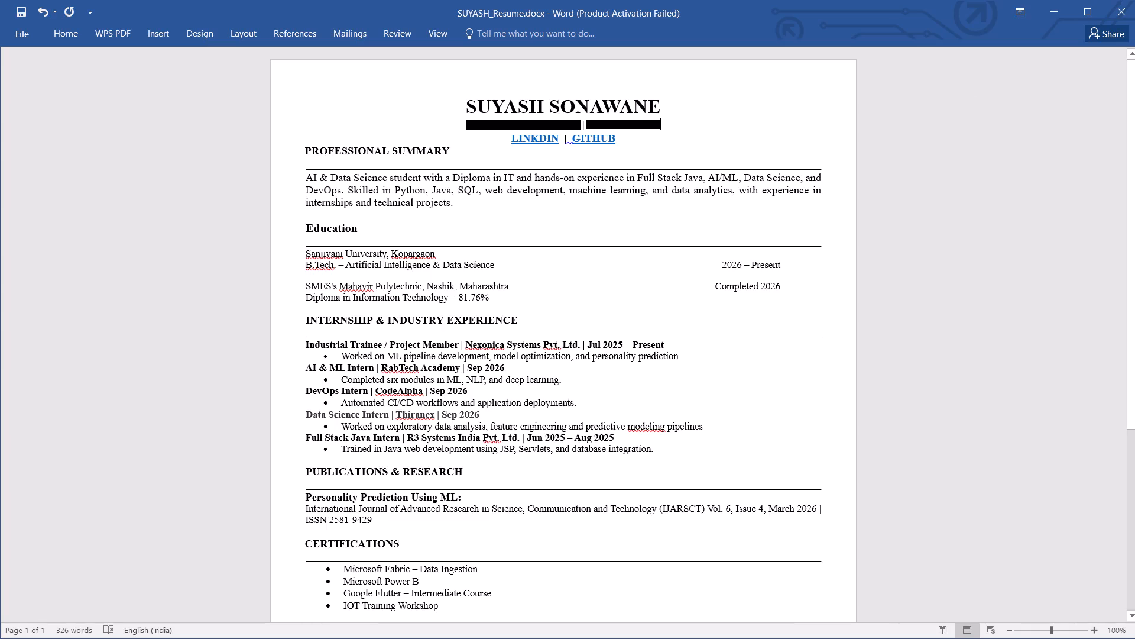
Set the line spacing of the LINKDIN | GITHUB line to 1.5.
{"action": "left_click", "coordinate": [810, 122]}
{"action": "scroll", "coordinate": [776, 285], "scroll_direction": "down", "scroll_amount": 17}
{"action": "scroll", "coordinate": [776, 285], "scroll_direction": "up", "scroll_amount": 11}
{"action": "left_click", "coordinate": [671, 148]}
{"action": "left_click", "coordinate": [640, 147]}
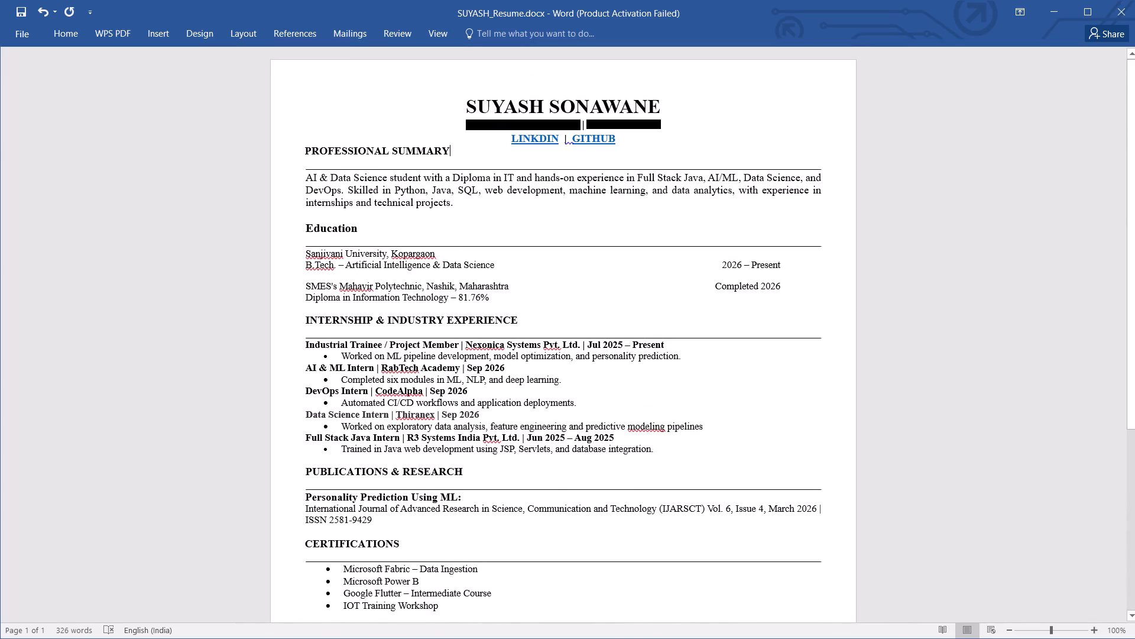
{"action": "left_click", "coordinate": [635, 140]}
{"action": "left_click", "coordinate": [64, 40]}
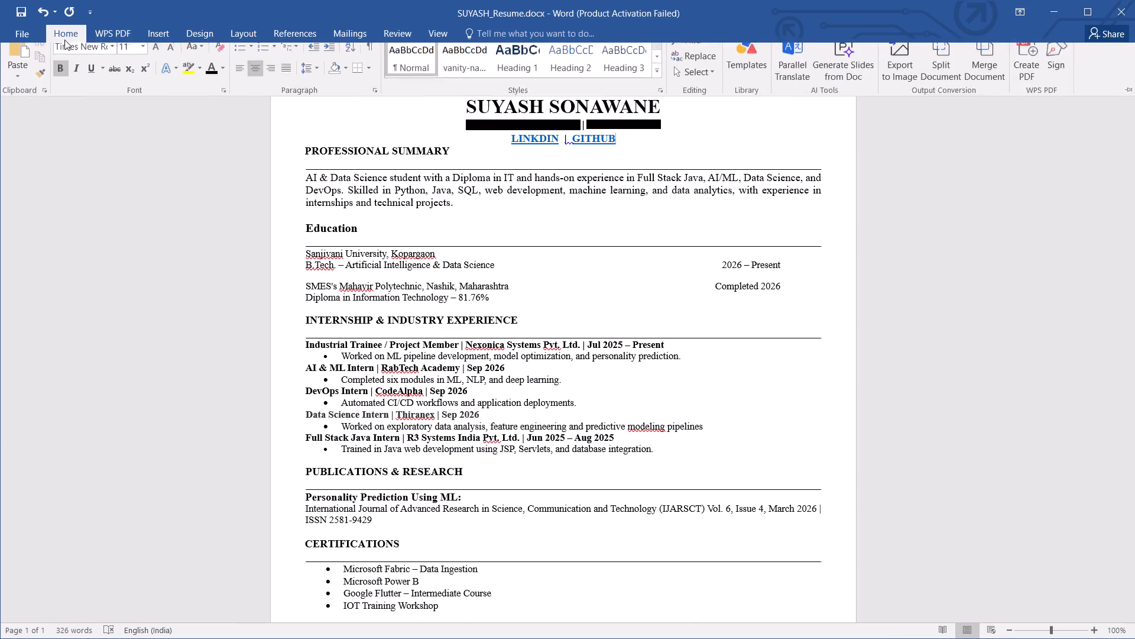
{"action": "left_click", "coordinate": [305, 80]}
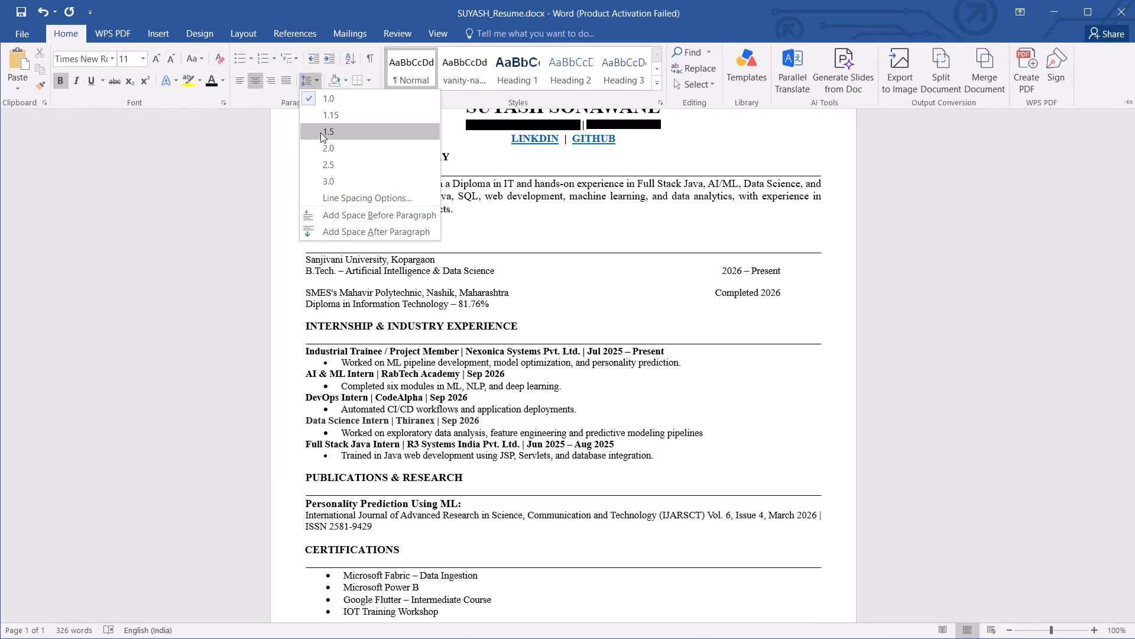
{"action": "left_click", "coordinate": [320, 133]}
{"action": "left_click", "coordinate": [207, 199]}
Remove the blank second page after the Technical Skills section so the resume fits on one page.
{"action": "scroll", "coordinate": [559, 309], "scroll_direction": "down", "scroll_amount": 8}
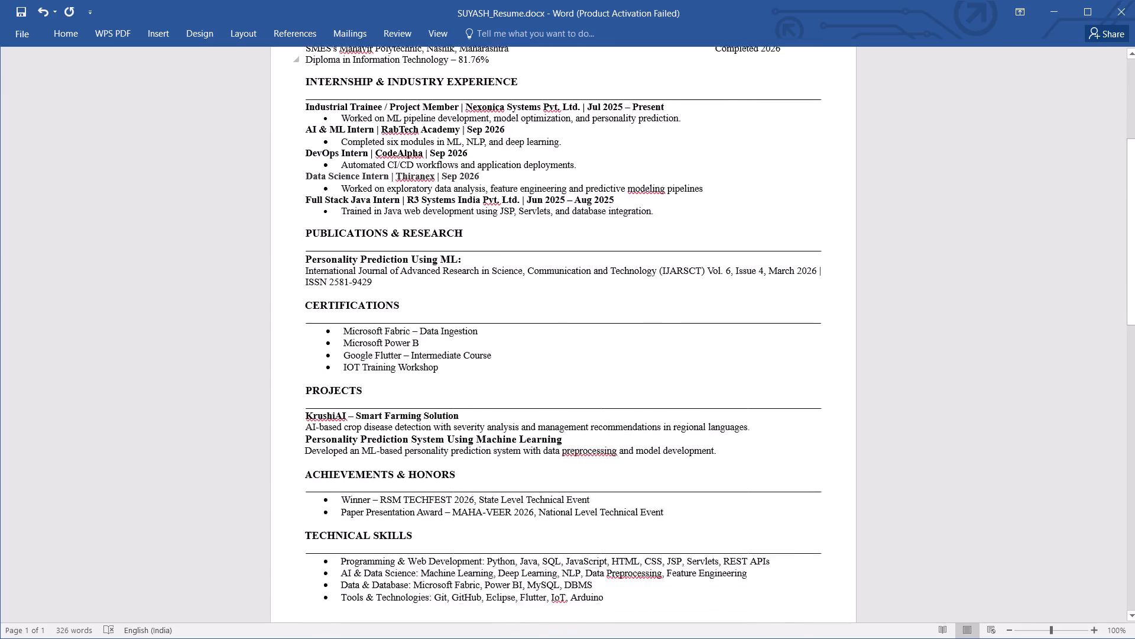
{"action": "scroll", "coordinate": [559, 309], "scroll_direction": "down", "scroll_amount": 16}
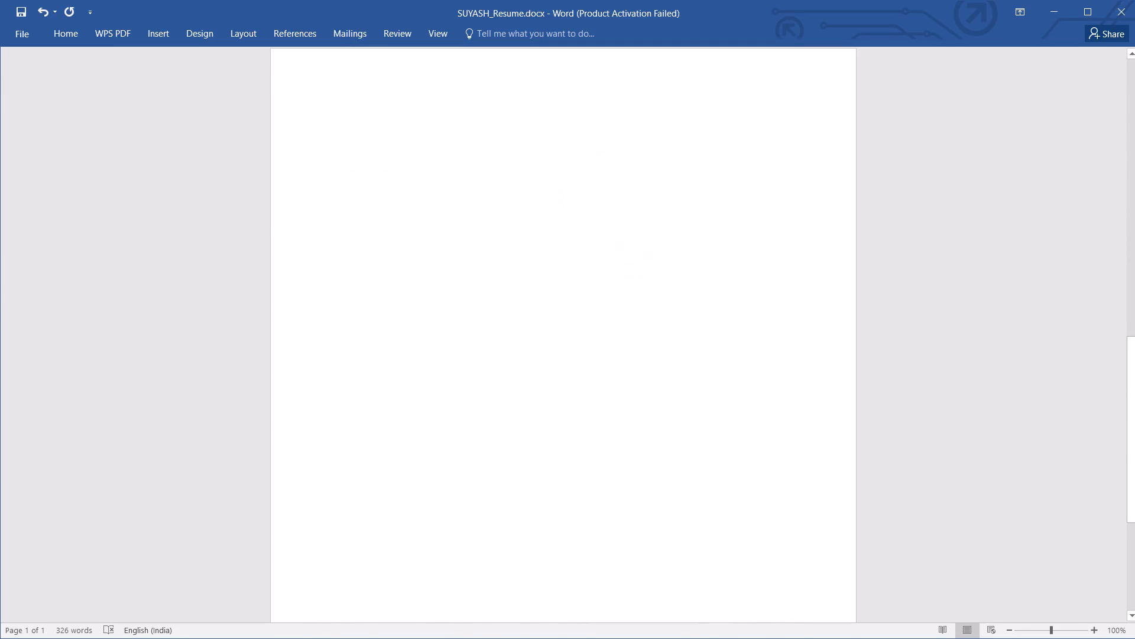
{"action": "left_click", "coordinate": [559, 309]}
{"action": "key", "text": "Delete"}
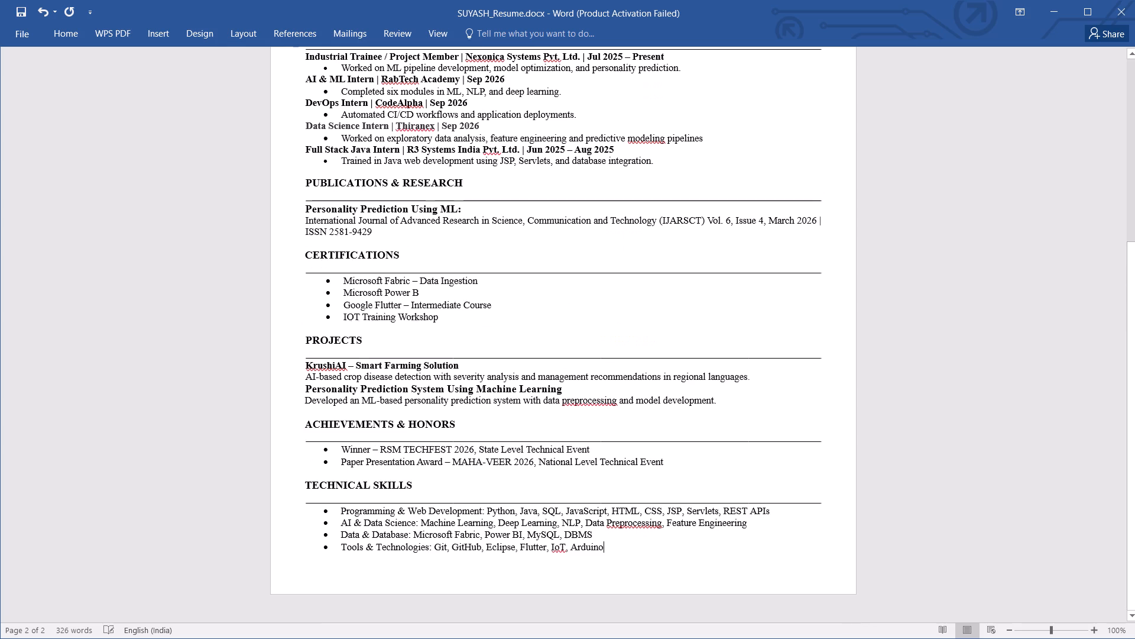
Review the resume from the Technical Skills section up to the header to examine the spacing and page layout.
{"action": "scroll", "coordinate": [559, 309], "scroll_direction": "up", "scroll_amount": 8}
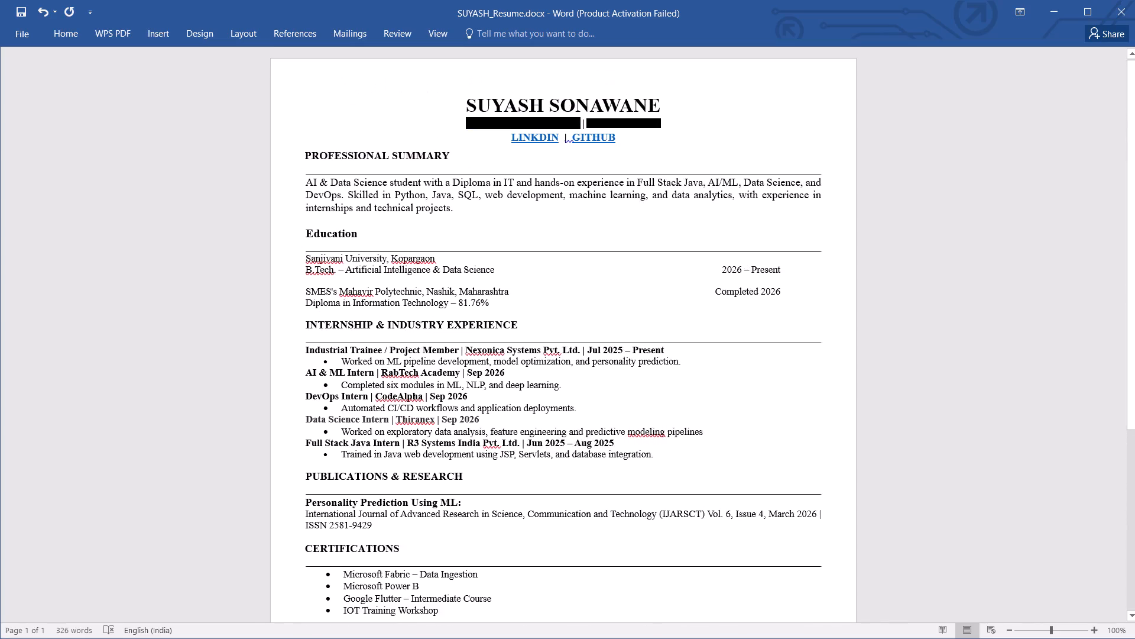
{"action": "scroll", "coordinate": [559, 309], "scroll_direction": "up", "scroll_amount": 1}
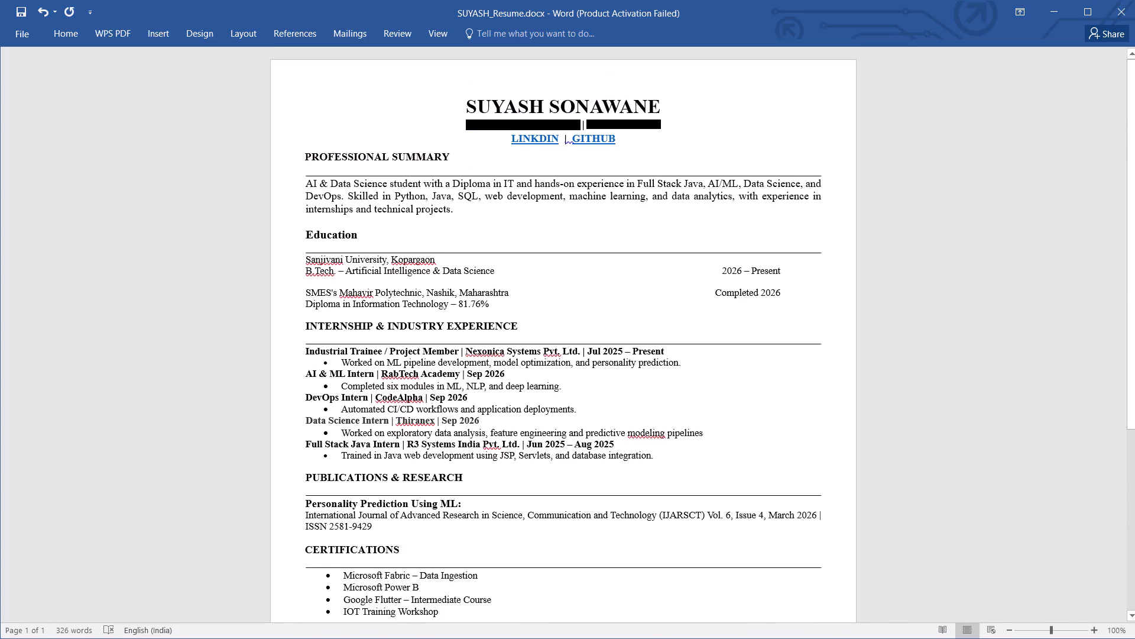
{"action": "scroll", "coordinate": [569, 260], "scroll_direction": "up", "scroll_amount": 4}
{"action": "scroll", "coordinate": [569, 260], "scroll_direction": "down", "scroll_amount": 14}
{"action": "scroll", "coordinate": [569, 260], "scroll_direction": "up", "scroll_amount": 3}
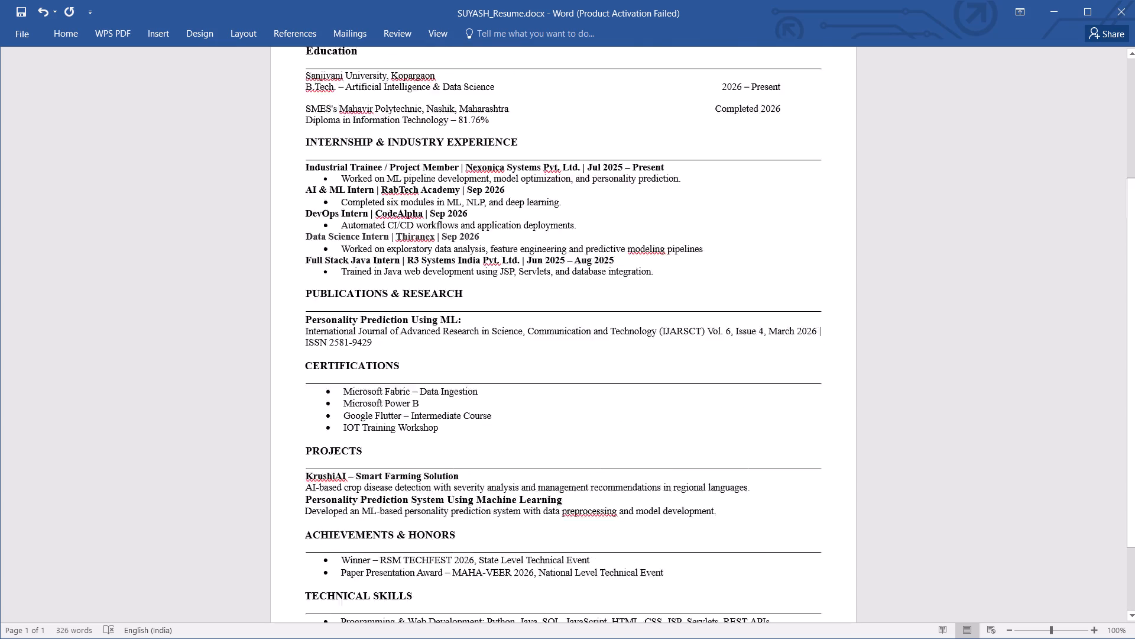
{"action": "scroll", "coordinate": [569, 260], "scroll_direction": "up", "scroll_amount": 7}
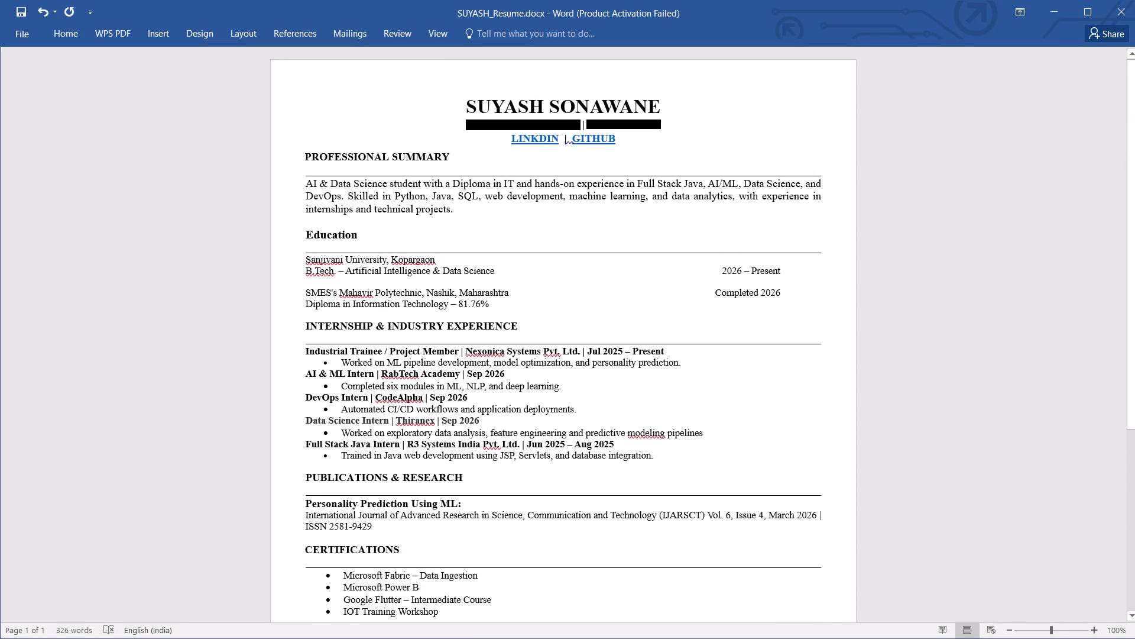
Save the resume document.
{"action": "key", "text": "ctrl+s"}
{"action": "key", "text": "ctrl+s"}
{"action": "key", "text": "ctrl+s"}
{"action": "key", "text": "ctrl+s"}
{"action": "key", "text": "ctrl+s"}
{"action": "key", "text": "ctrl+s"}
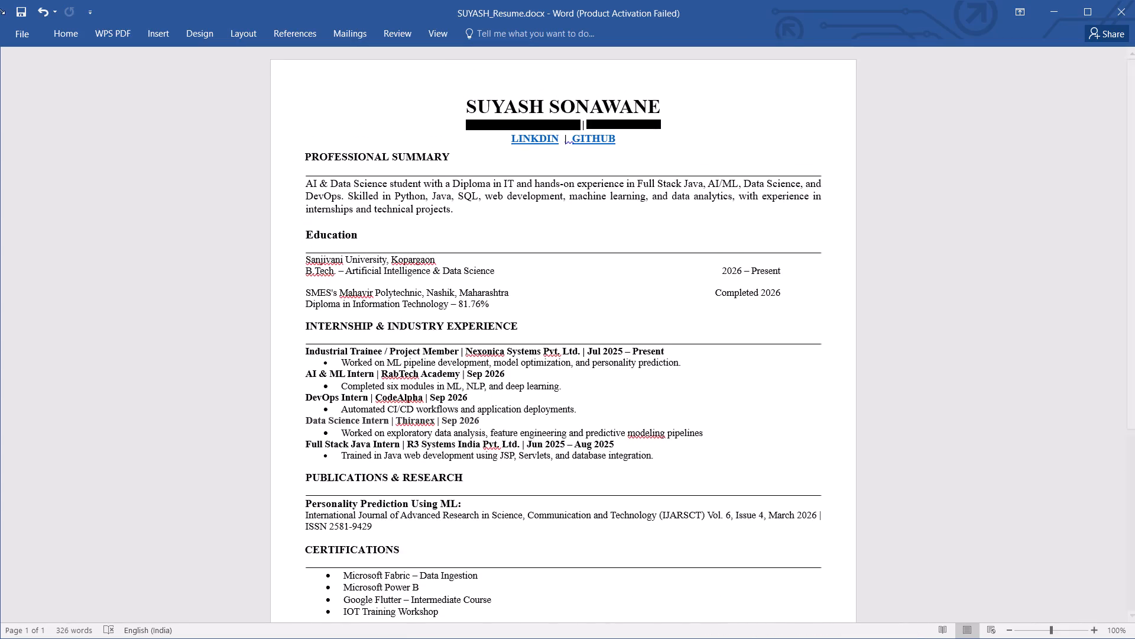
{"action": "key", "text": "ctrl+s"}
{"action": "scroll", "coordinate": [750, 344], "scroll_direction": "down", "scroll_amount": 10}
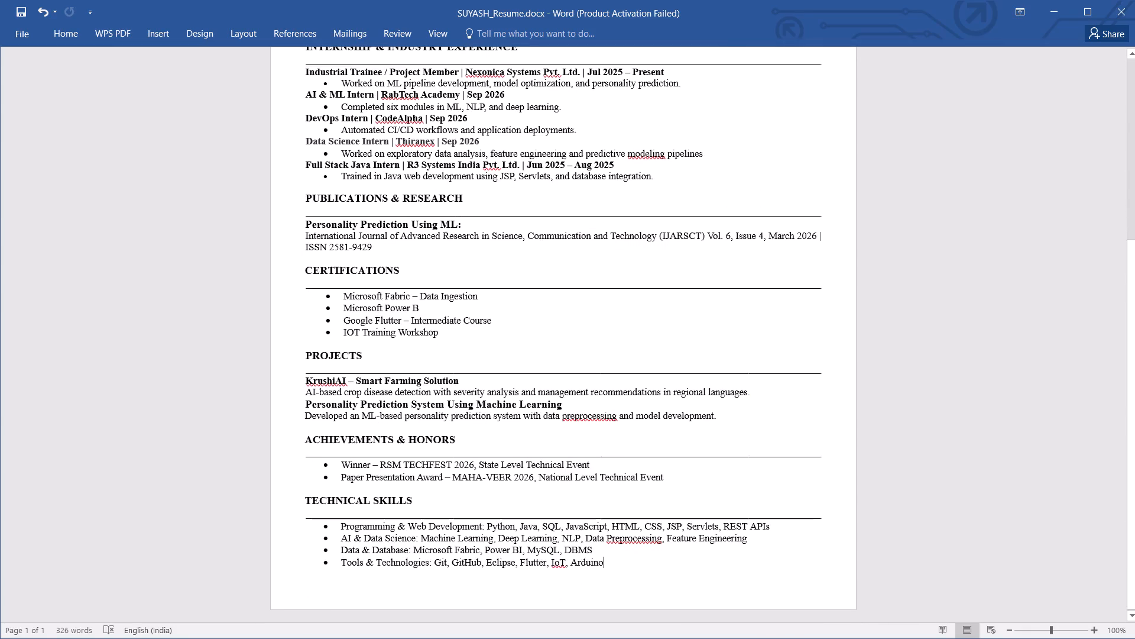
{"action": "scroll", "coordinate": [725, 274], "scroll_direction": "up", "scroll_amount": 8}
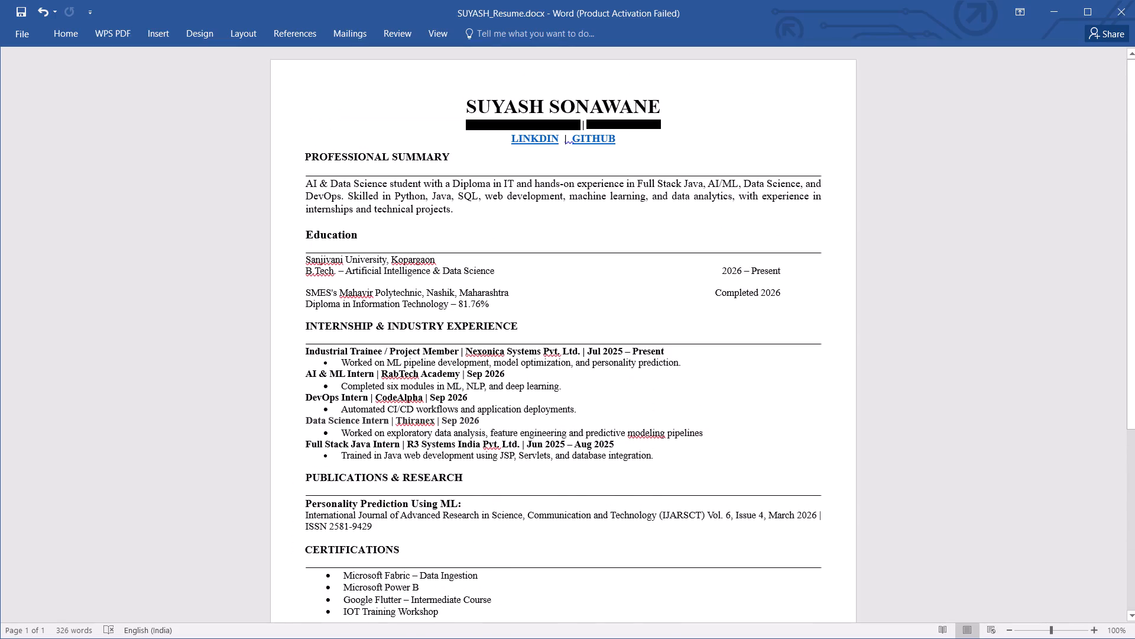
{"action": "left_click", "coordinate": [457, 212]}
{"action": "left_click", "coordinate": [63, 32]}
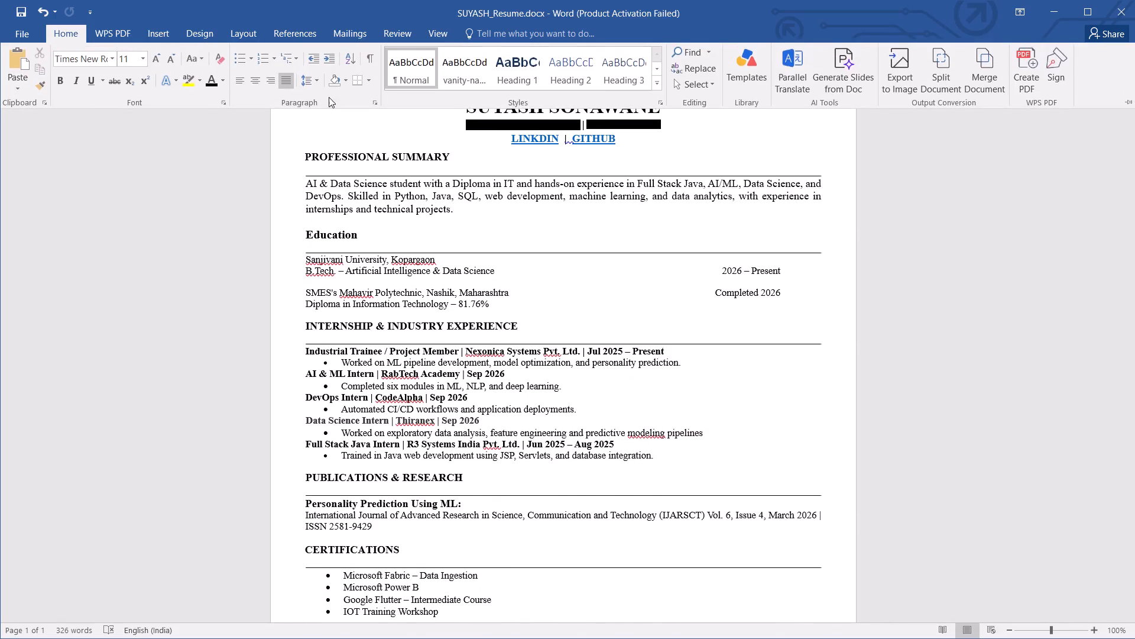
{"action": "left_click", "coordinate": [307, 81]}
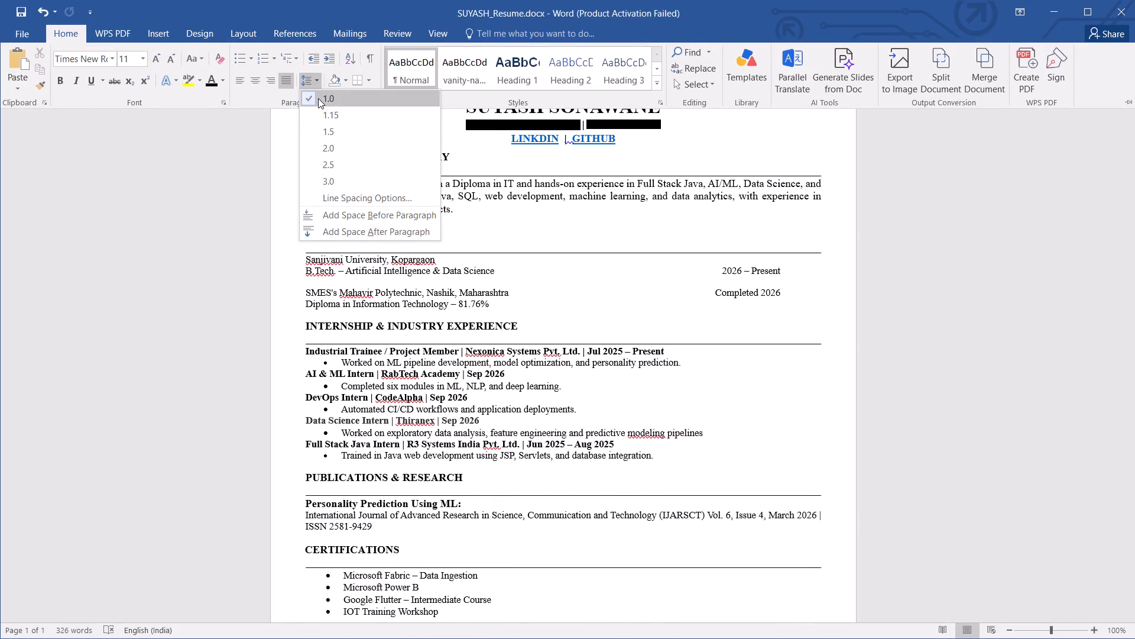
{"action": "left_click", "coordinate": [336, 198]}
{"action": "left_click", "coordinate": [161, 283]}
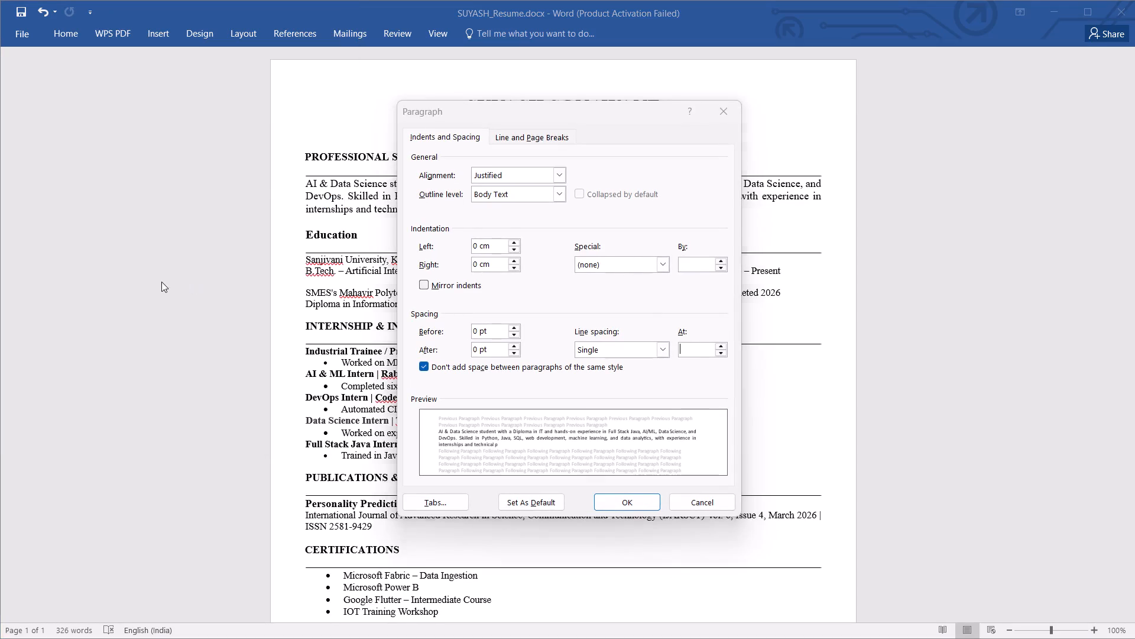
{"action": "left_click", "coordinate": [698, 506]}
Review the entire resume again, examining spacing, alignment and bullets in every section down to Technical Skills.
{"action": "scroll", "coordinate": [612, 362], "scroll_direction": "down", "scroll_amount": 6}
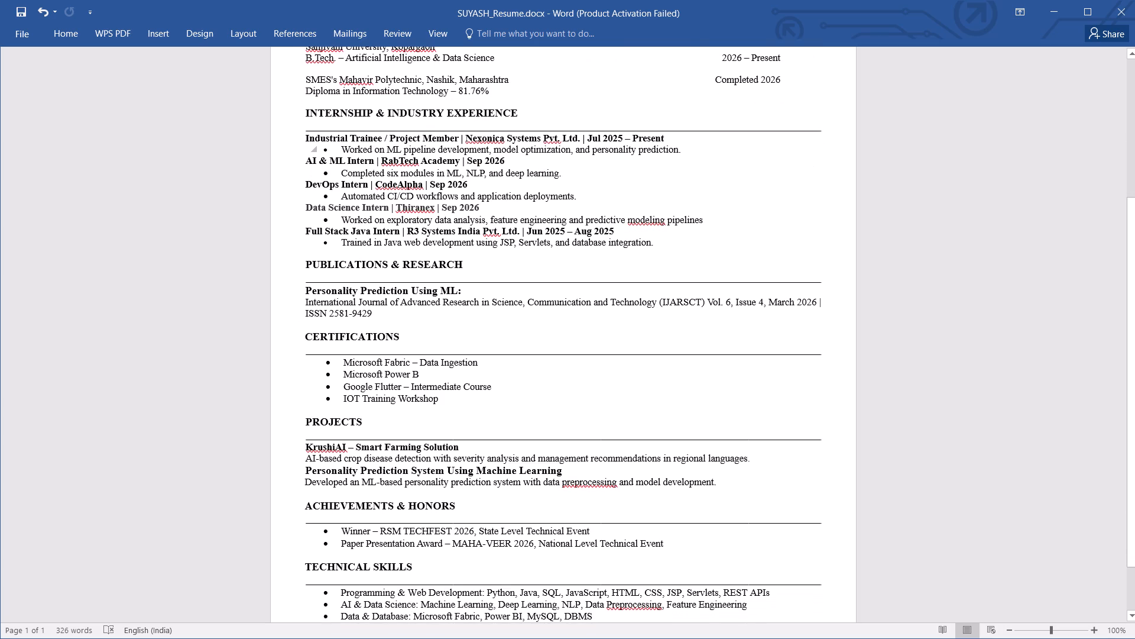
{"action": "scroll", "coordinate": [612, 362], "scroll_direction": "down", "scroll_amount": 4}
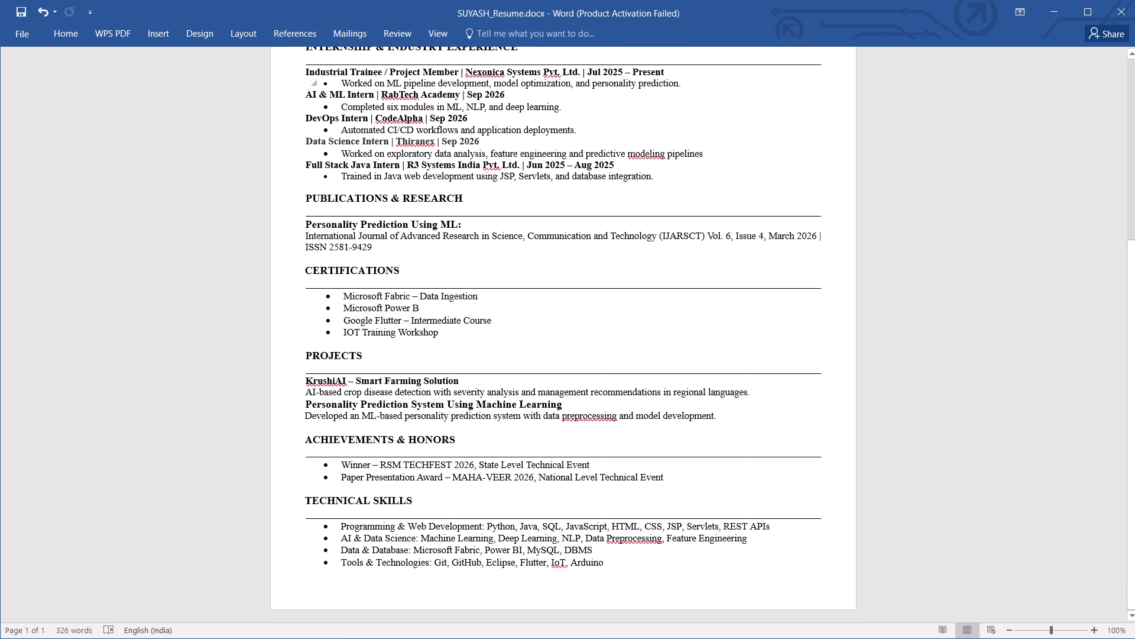
{"action": "scroll", "coordinate": [612, 362], "scroll_direction": "up", "scroll_amount": 8}
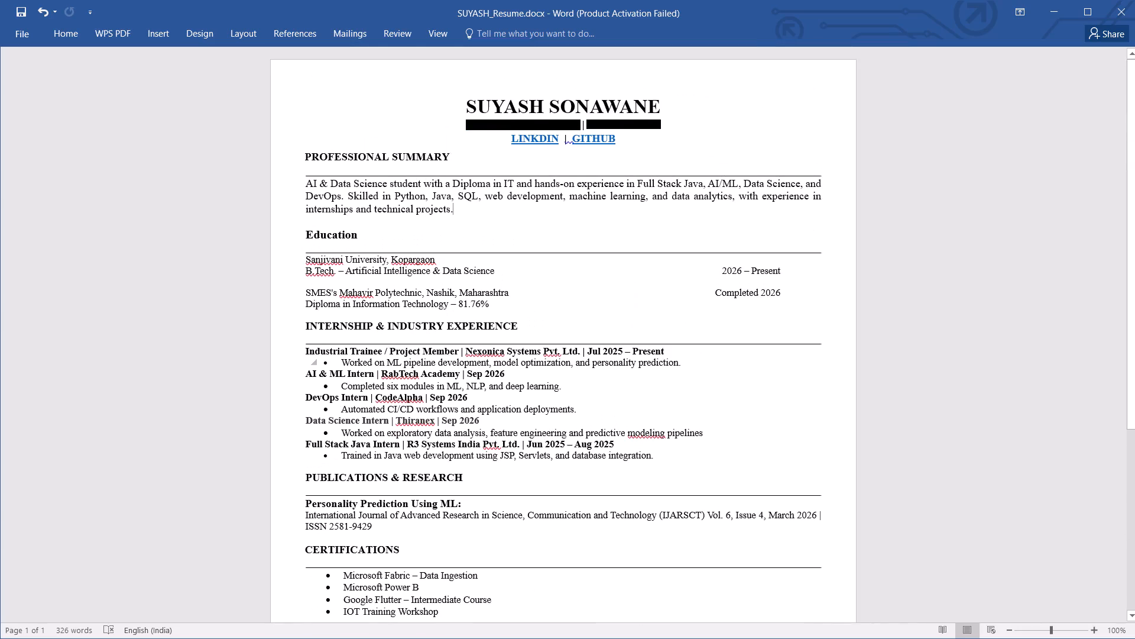
{"action": "scroll", "coordinate": [612, 362], "scroll_direction": "up", "scroll_amount": 3}
{"action": "scroll", "coordinate": [612, 362], "scroll_direction": "down", "scroll_amount": 11}
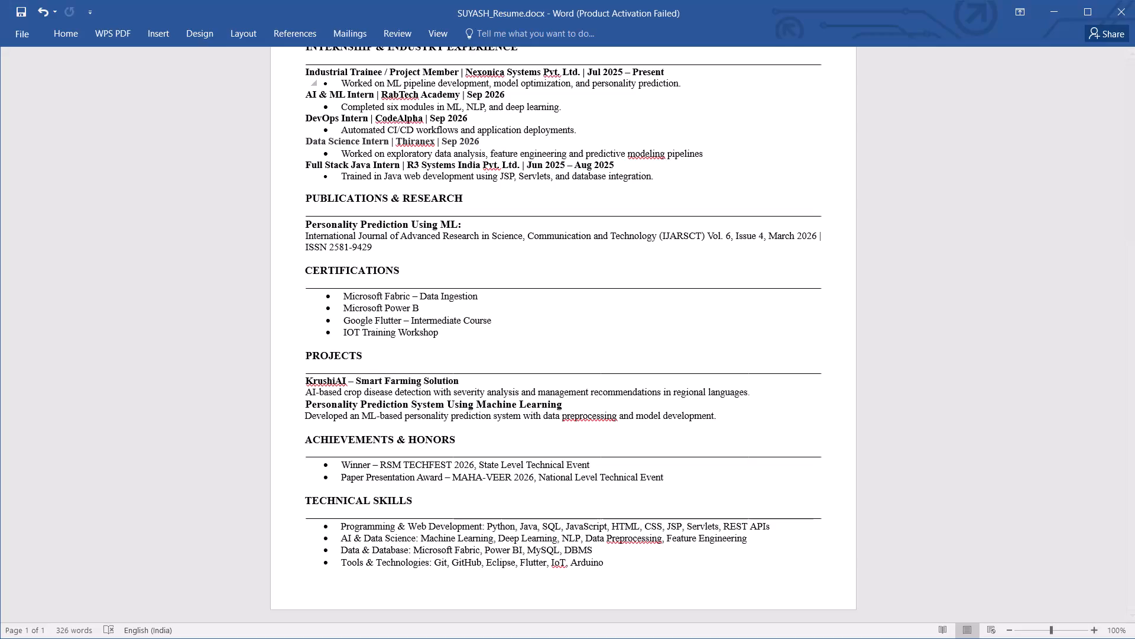
{"action": "scroll", "coordinate": [612, 362], "scroll_direction": "up", "scroll_amount": 3}
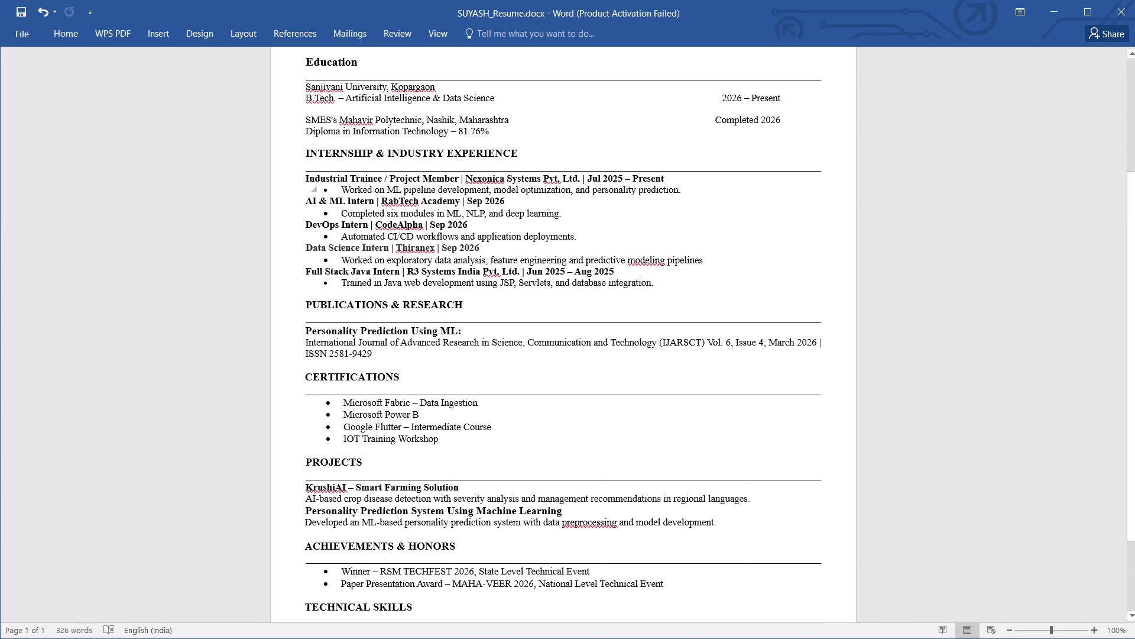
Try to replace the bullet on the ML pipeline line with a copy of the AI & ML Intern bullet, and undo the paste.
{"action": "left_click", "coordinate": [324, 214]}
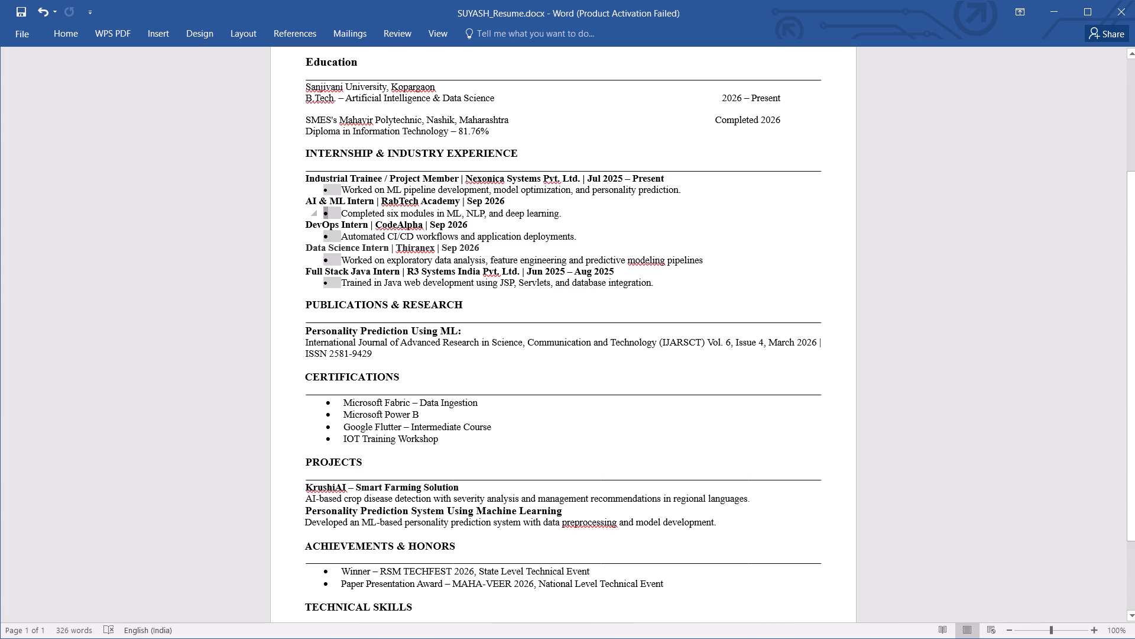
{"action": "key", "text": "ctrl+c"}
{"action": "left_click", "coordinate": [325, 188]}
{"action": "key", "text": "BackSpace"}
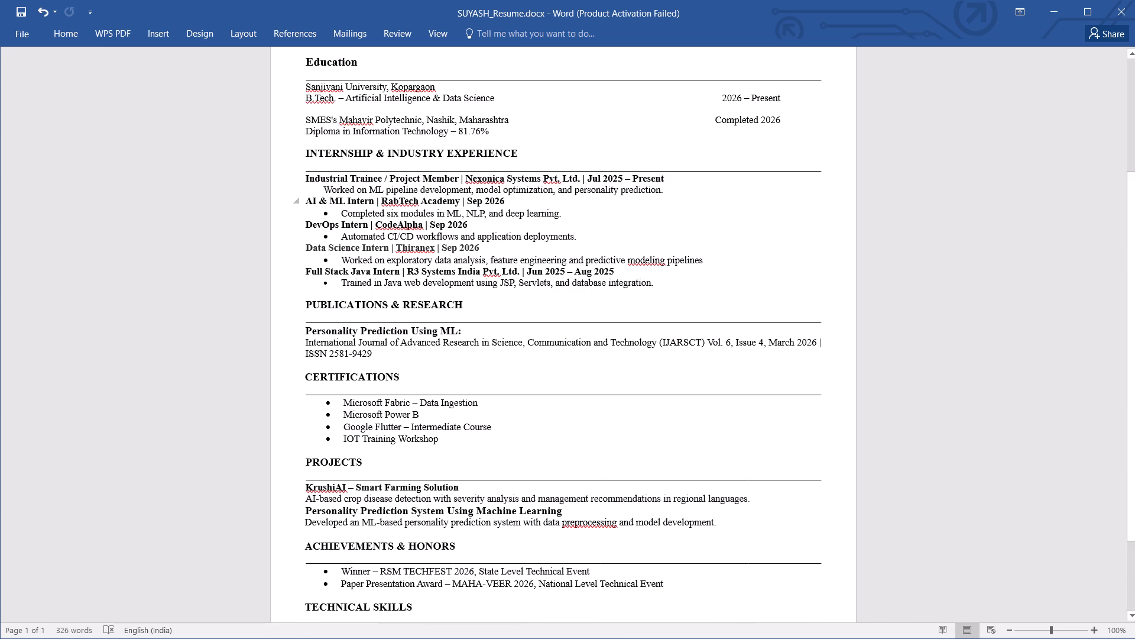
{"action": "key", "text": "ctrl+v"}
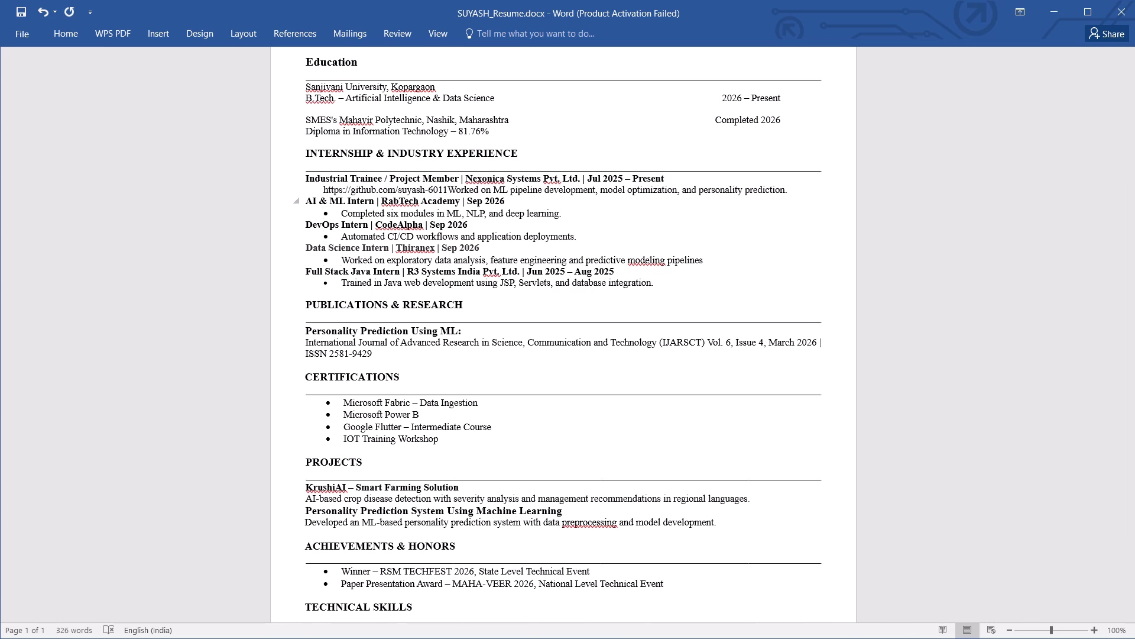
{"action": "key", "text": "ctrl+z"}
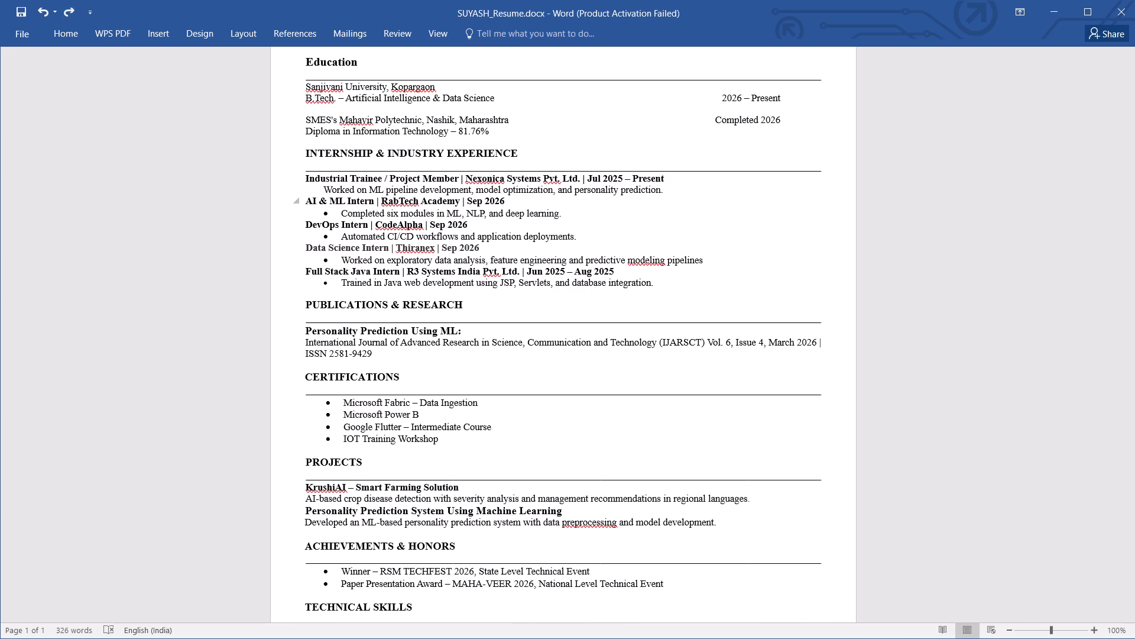
Remove the leftover indent from the ML pipeline line under Industrial Trainee / Project Member and apply a fresh bullet to it.
{"action": "key", "text": "BackSpace"}
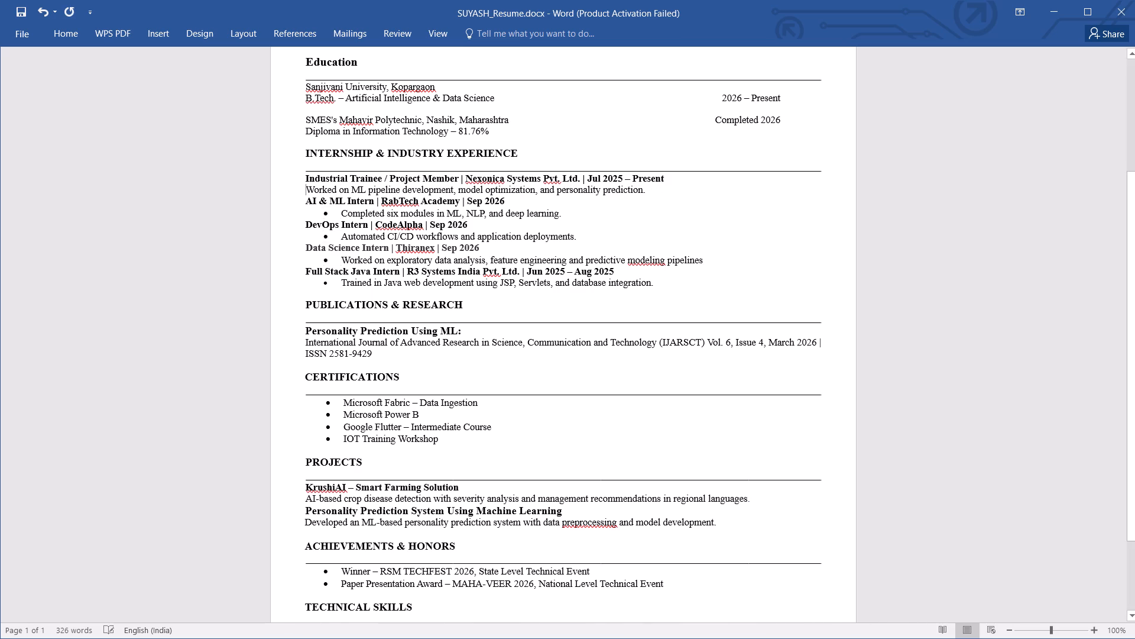
{"action": "left_click", "coordinate": [79, 29]}
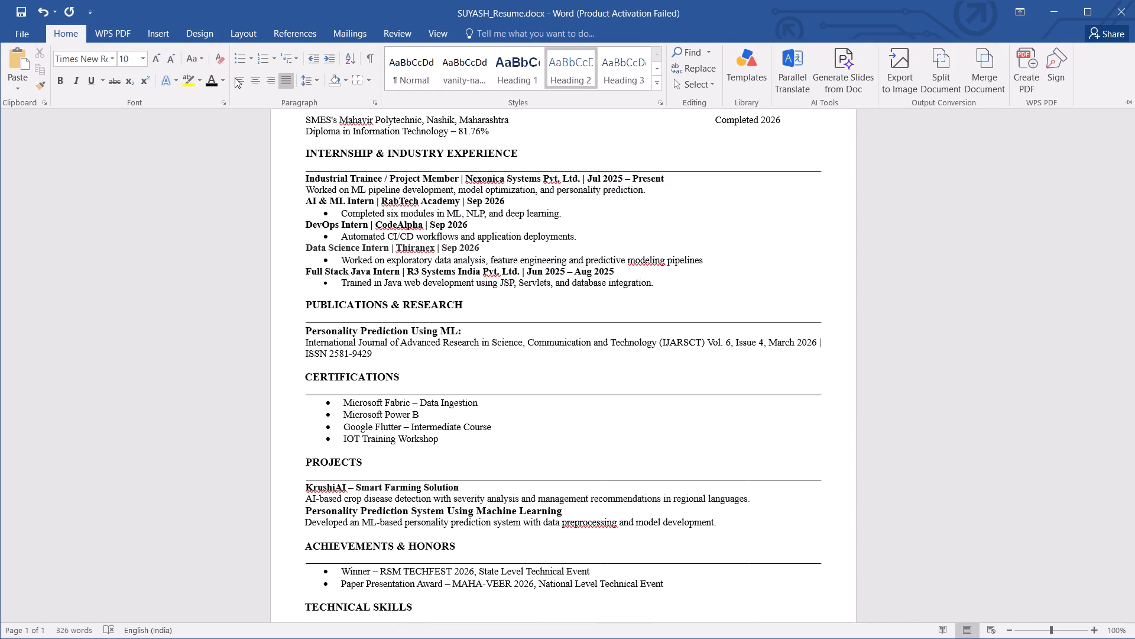
{"action": "left_click", "coordinate": [239, 61]}
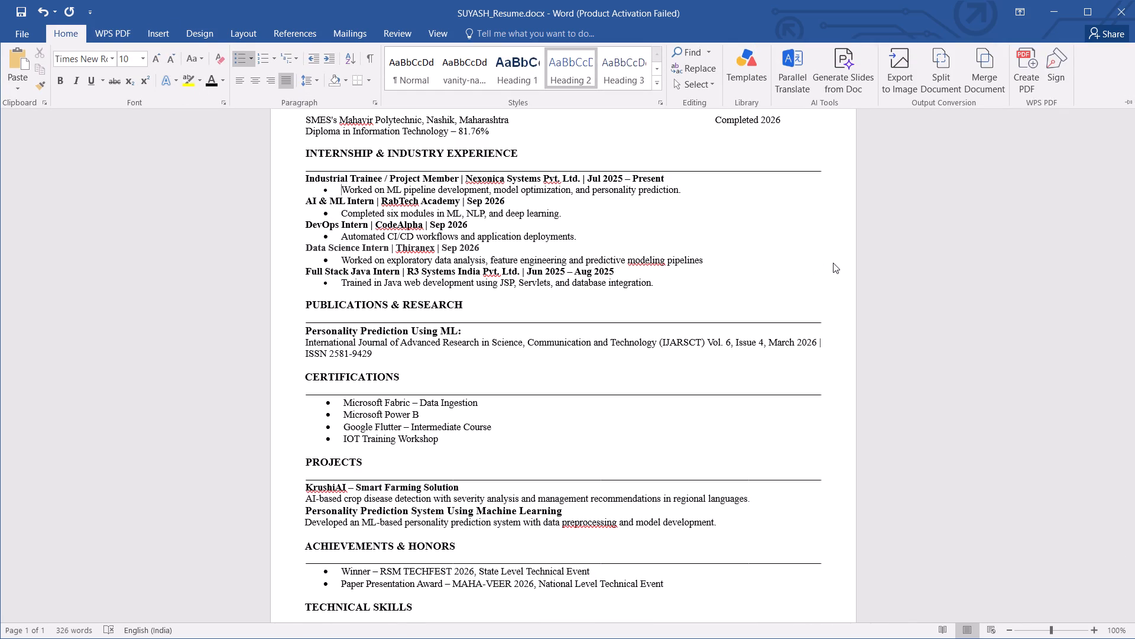
{"action": "left_click", "coordinate": [729, 250]}
Redo the spaces on both sides of the vertical bar between the LINKDIN and GITHUB links in the resume header.
{"action": "scroll", "coordinate": [751, 259], "scroll_direction": "up", "scroll_amount": 9}
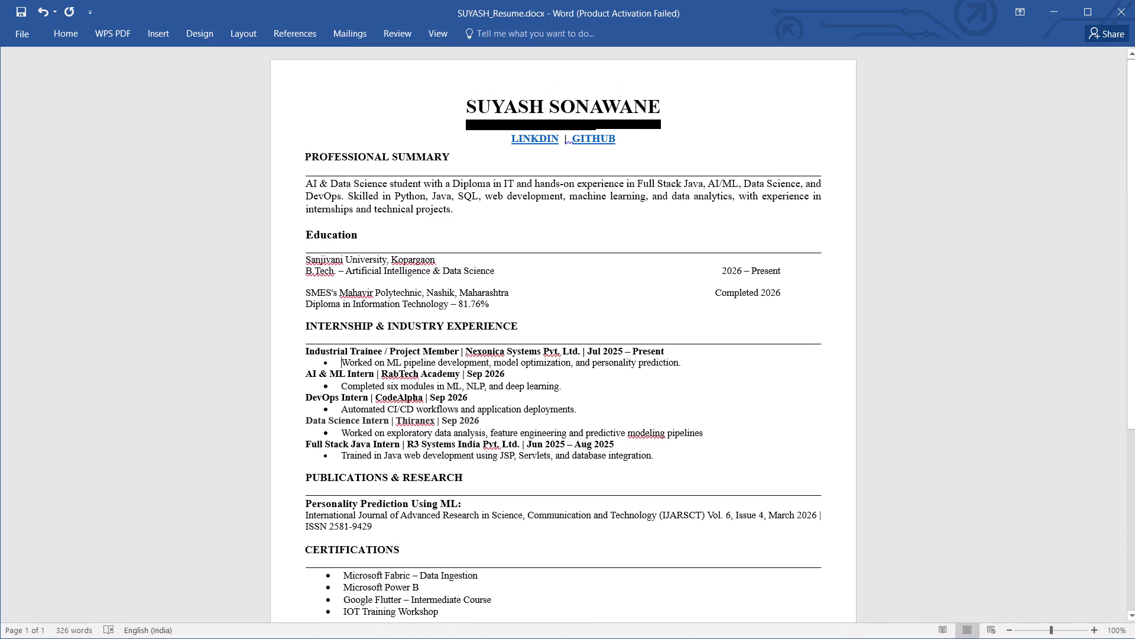
{"action": "left_click", "coordinate": [572, 141]}
{"action": "key", "text": "BackSpace"}
{"action": "key", "text": "BackSpace"}
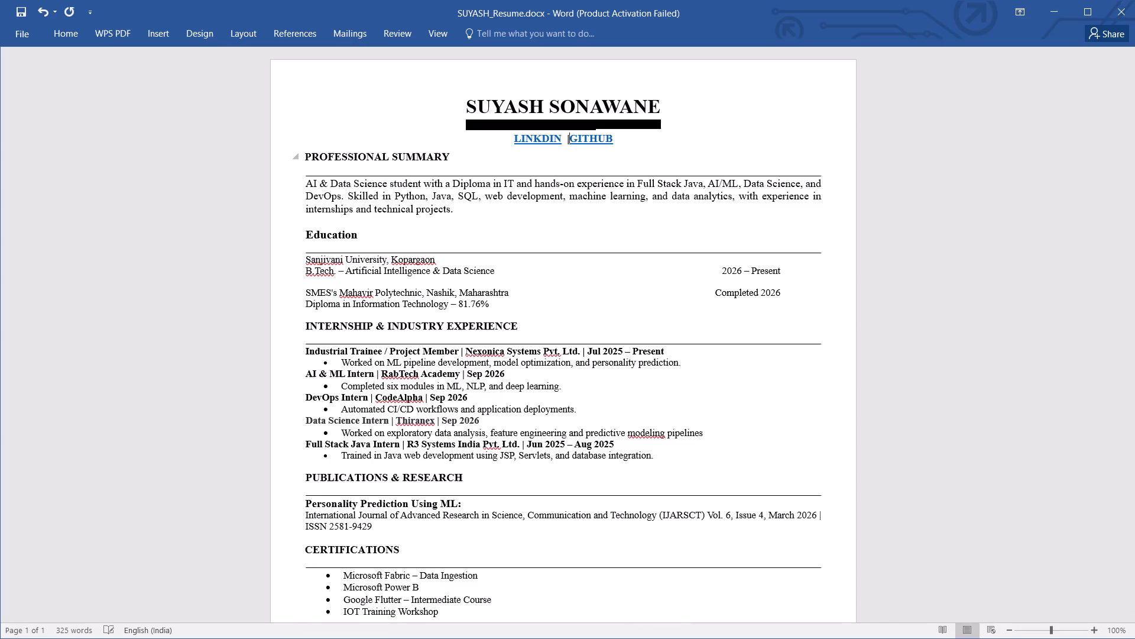
{"action": "key", "text": "space"}
{"action": "key", "text": "space"}
{"action": "key", "text": "BackSpace"}
{"action": "key", "text": "BackSpace"}
{"action": "key", "text": "space"}
{"action": "key", "text": "space"}
{"action": "key", "text": "Left"}
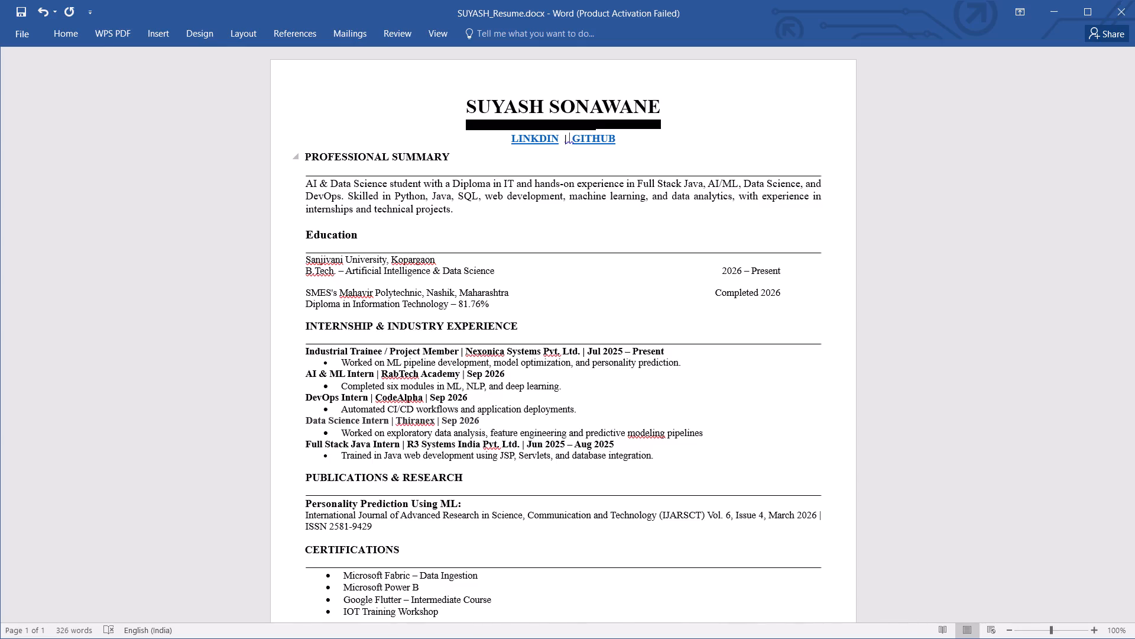
{"action": "key", "text": "Left"}
{"action": "key", "text": "Left"}
{"action": "key", "text": "BackSpace"}
{"action": "key", "text": "BackSpace"}
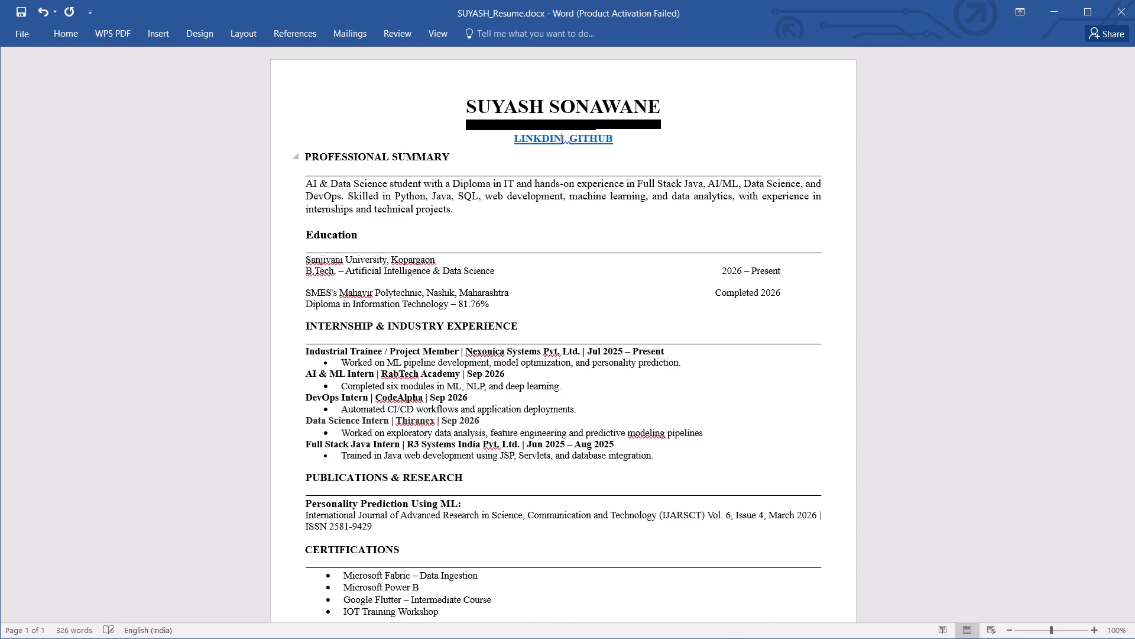
{"action": "key", "text": "space"}
{"action": "key", "text": "space"}
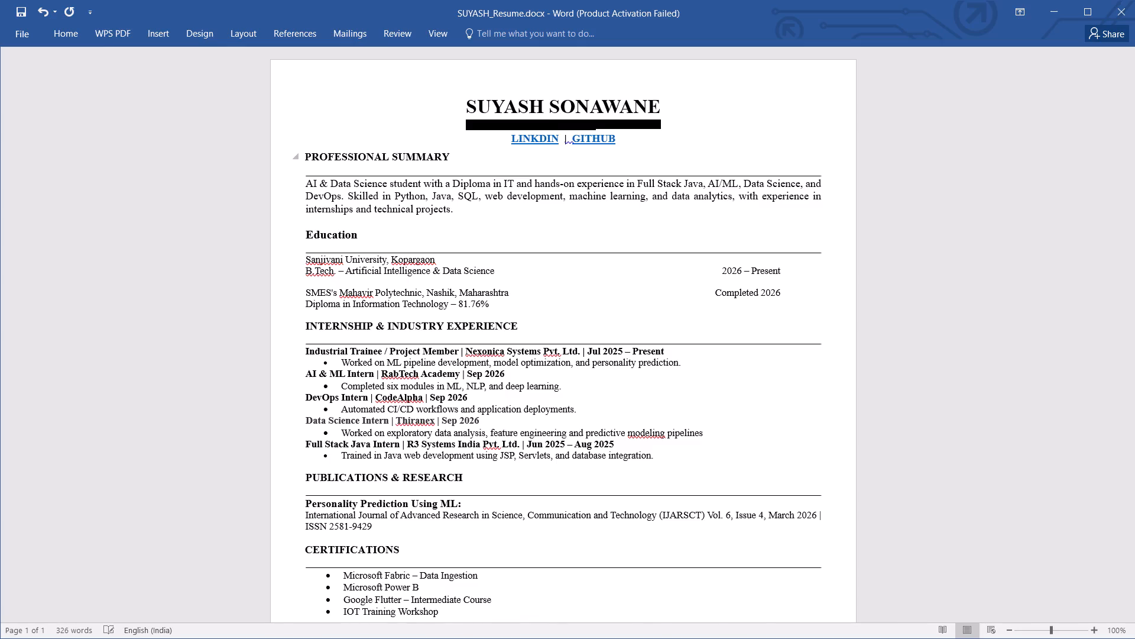
Save the resume document.
{"action": "key", "text": "ctrl+s"}
{"action": "key", "text": "ctrl+s"}
{"action": "key", "text": "ctrl+s"}
{"action": "key", "text": "ctrl+s"}
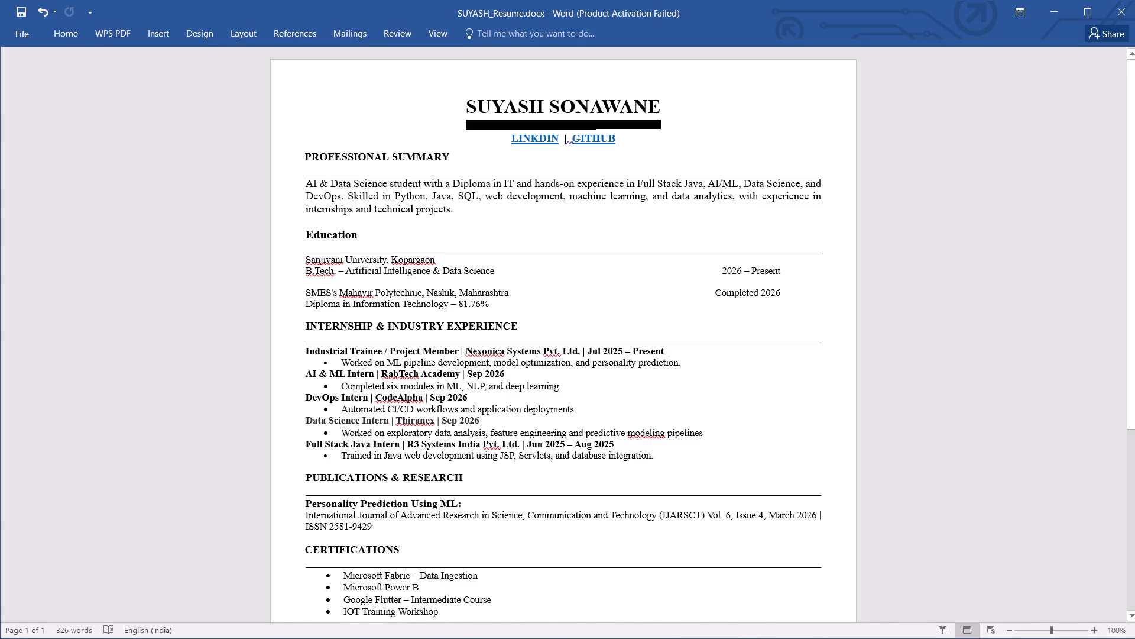
{"action": "left_click", "coordinate": [696, 133]}
{"action": "key", "text": "ctrl+s"}
{"action": "key", "text": "ctrl+s"}
{"action": "key", "text": "ctrl+s"}
{"action": "key", "text": "ctrl+s"}
{"action": "key", "text": "ctrl+s"}
{"action": "key", "text": "ctrl+s"}
{"action": "key", "text": "ctrl+s"}
{"action": "key", "text": "ctrl+s"}
Save a PDF copy of the resume to the Desktop as SUYASH_Resume.pdf, optimized for minimum size and opened after publishing.
{"action": "left_click", "coordinate": [17, 31]}
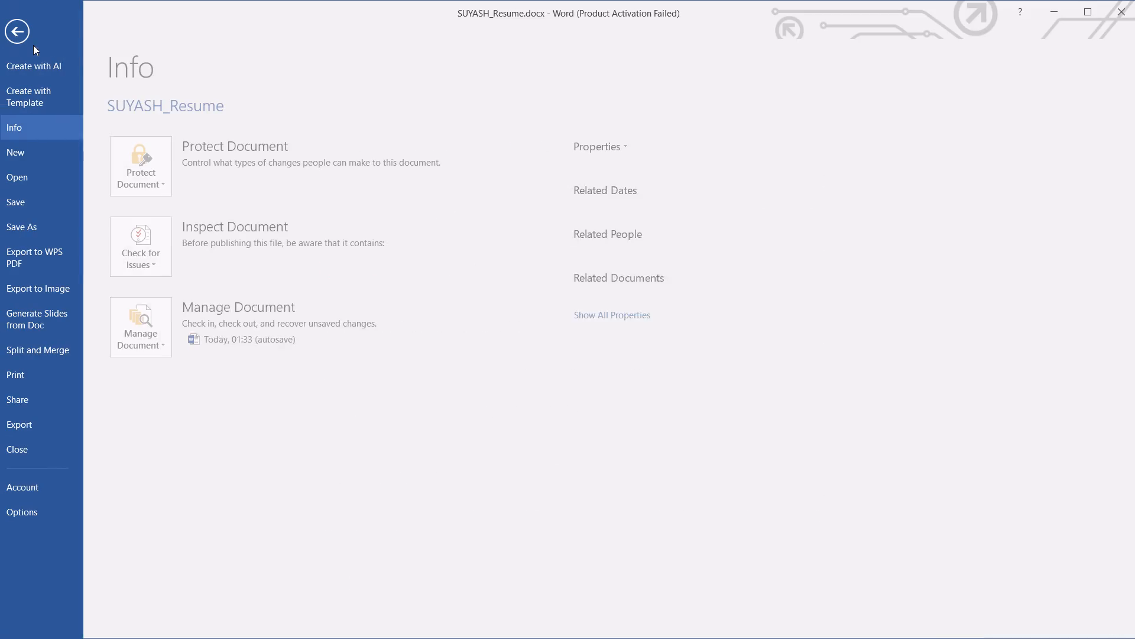
{"action": "left_click", "coordinate": [32, 236]}
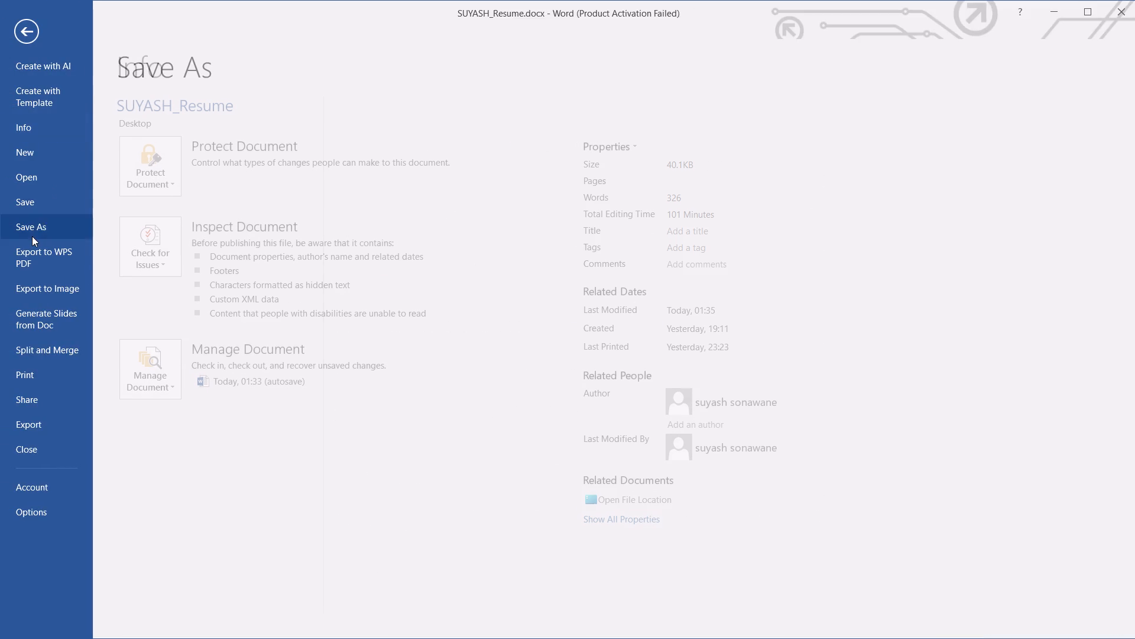
{"action": "double_click", "coordinate": [232, 158]}
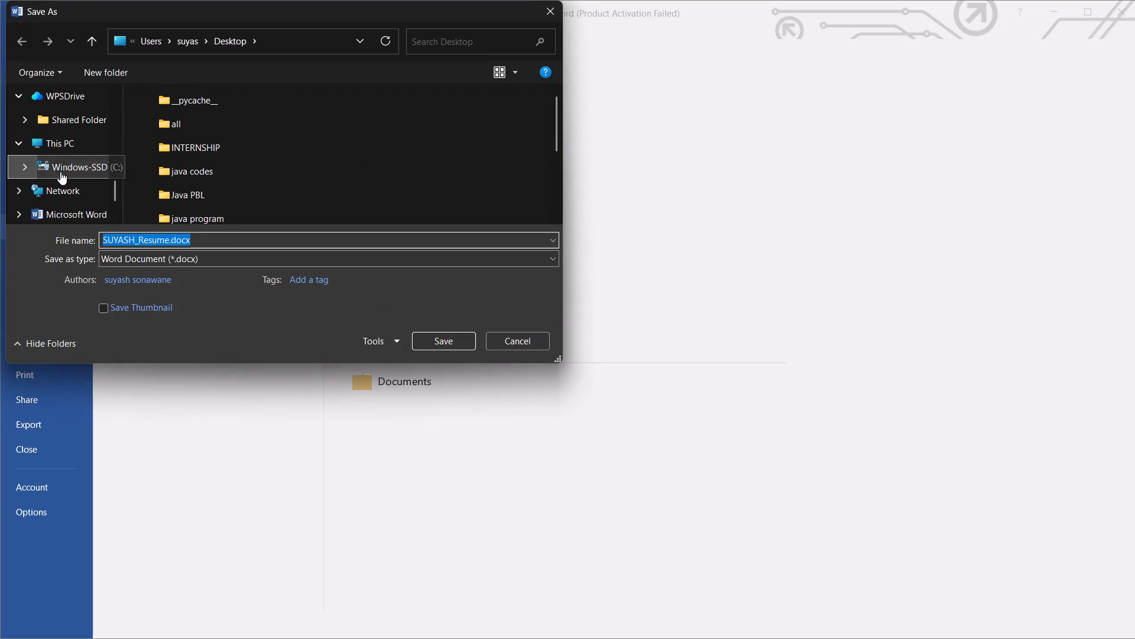
{"action": "scroll", "coordinate": [62, 177], "scroll_direction": "up", "scroll_amount": 8}
{"action": "double_click", "coordinate": [62, 177]}
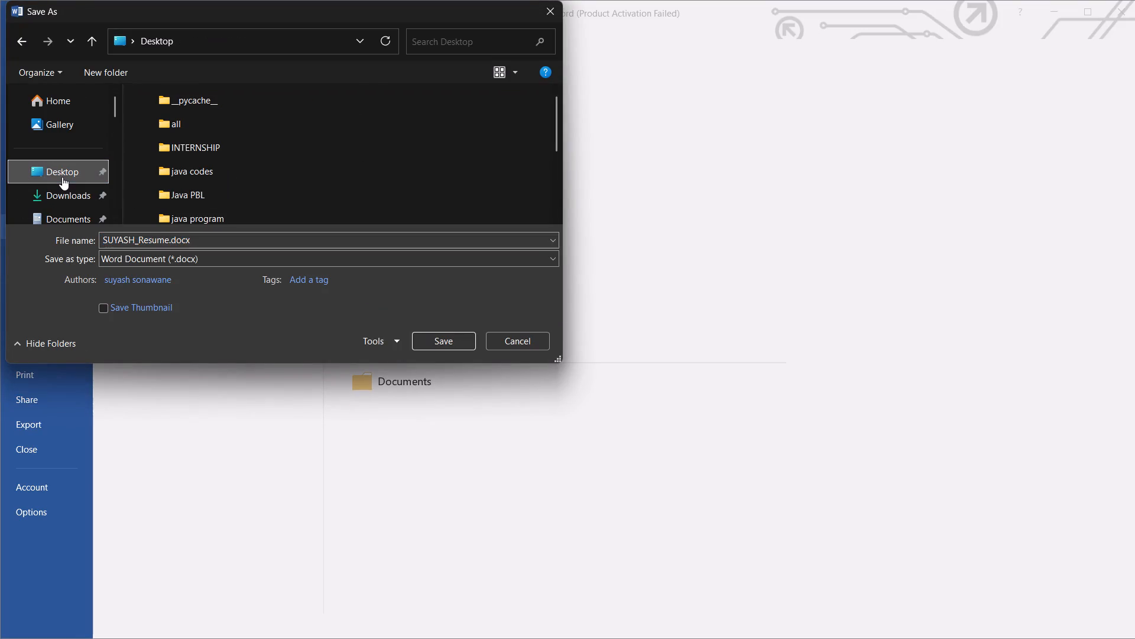
{"action": "left_click", "coordinate": [154, 256]}
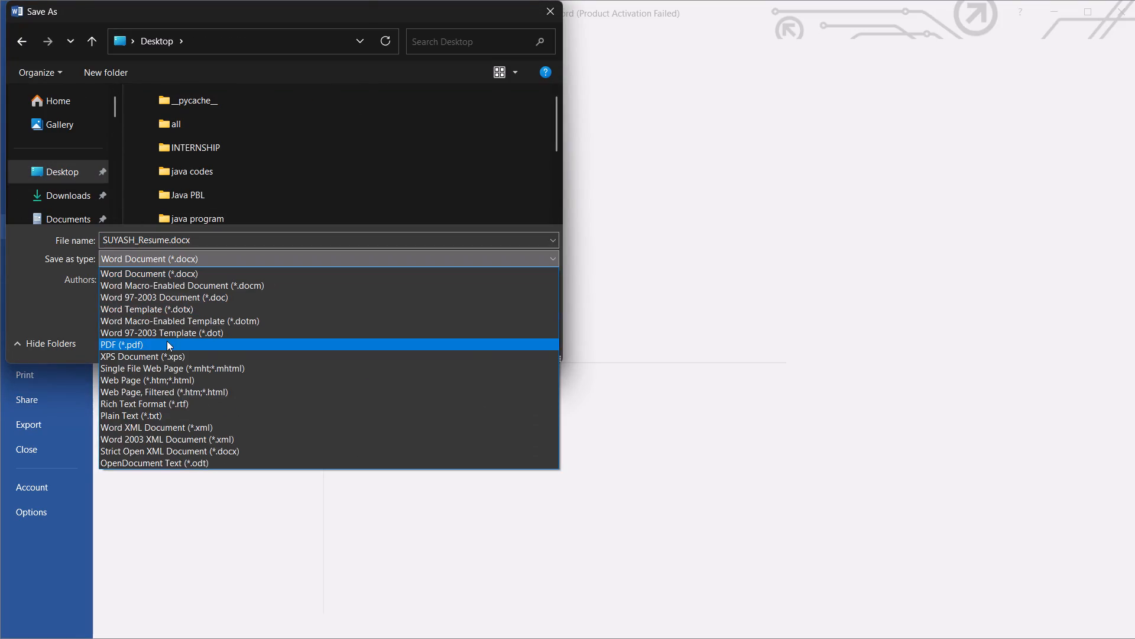
{"action": "left_click", "coordinate": [167, 341]}
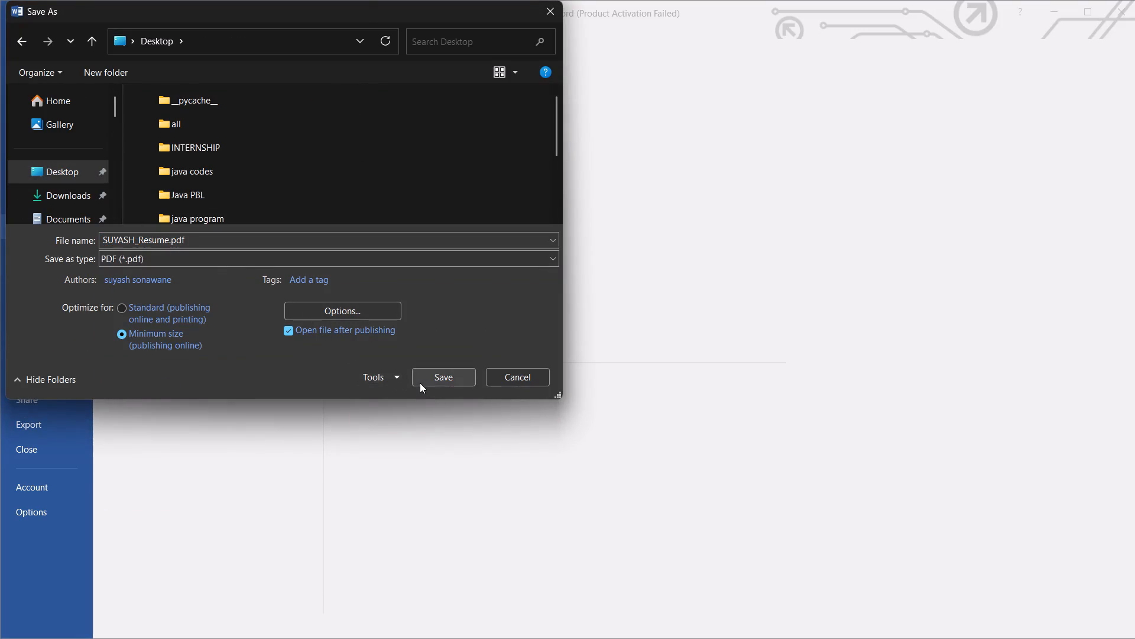
{"action": "left_click", "coordinate": [420, 381]}
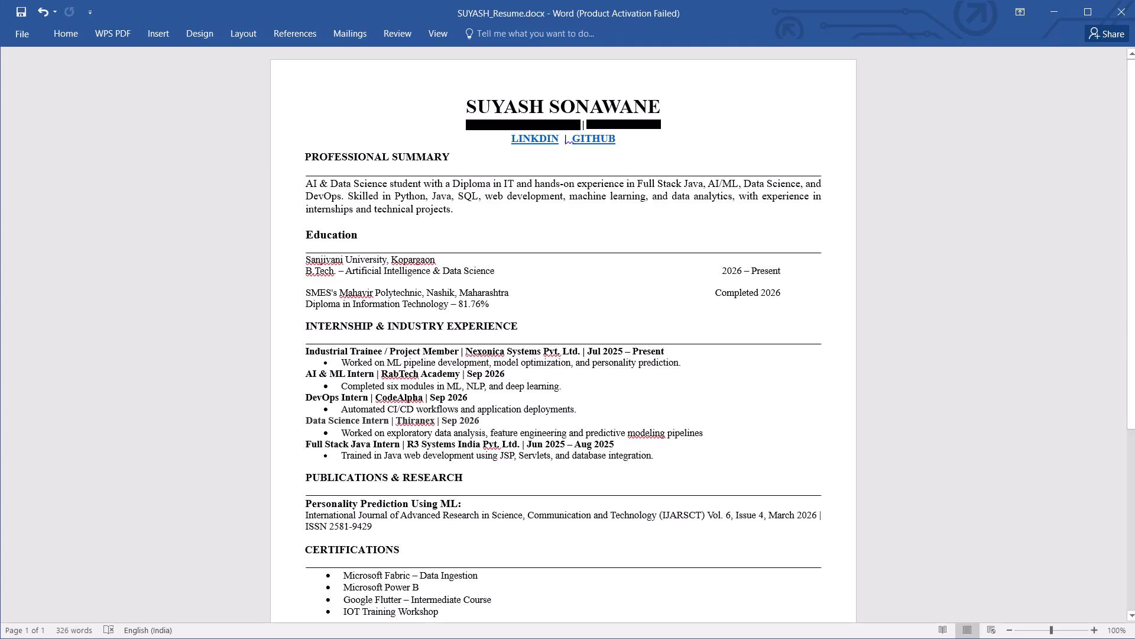
Close the Word document and minimize the Chrome window to bring up the exported PDF in WPS Office.
{"action": "left_click", "coordinate": [1128, 22]}
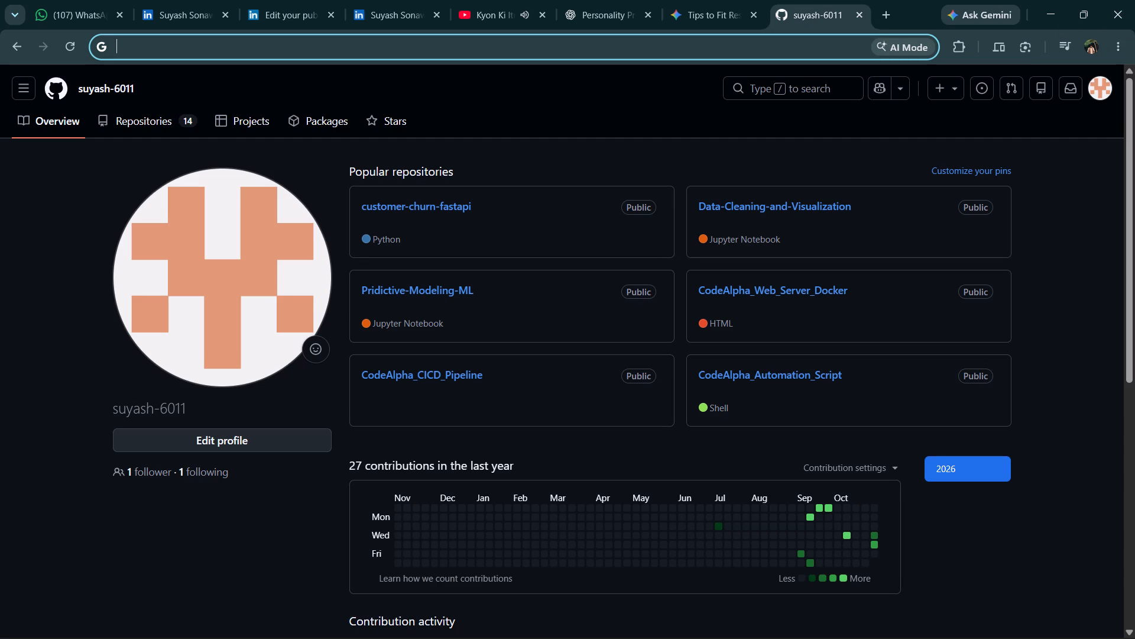
{"action": "left_click", "coordinate": [1030, 9]}
{"action": "left_click", "coordinate": [1036, 10]}
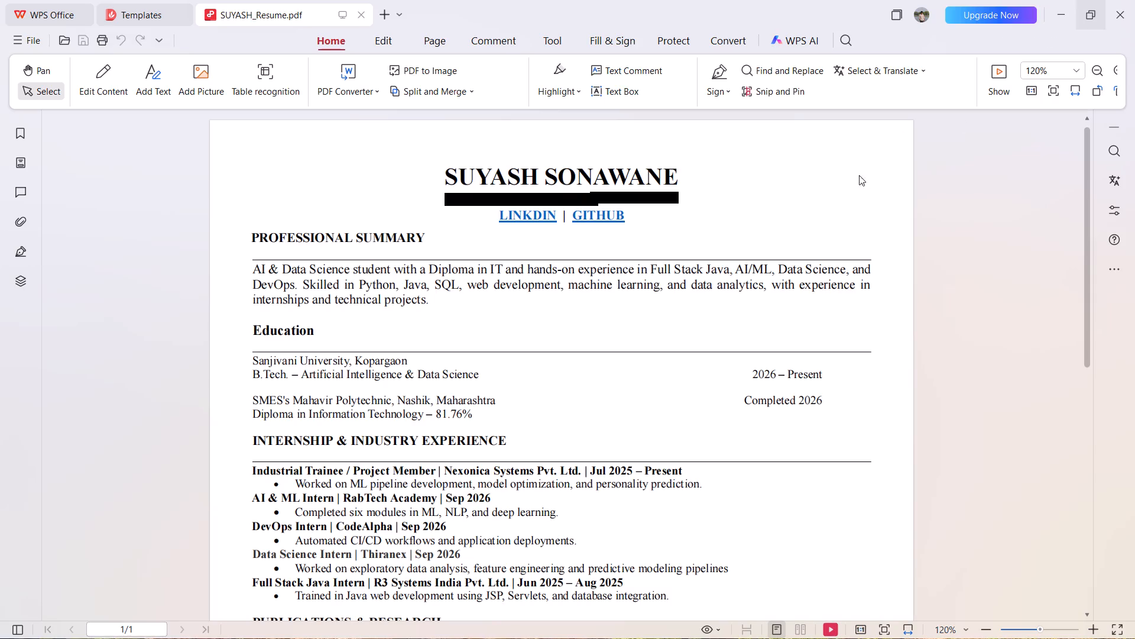
Test the GITHUB link in the exported PDF by allowing the visit, view the profile in Edge, and close the browser.
{"action": "left_click", "coordinate": [607, 218]}
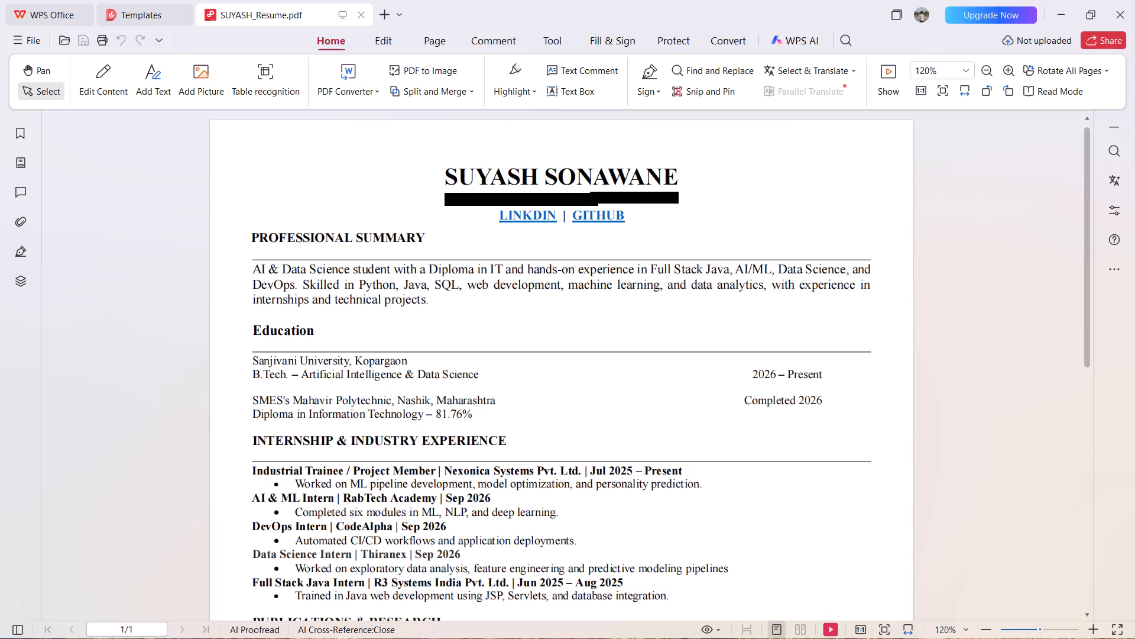
{"action": "left_click", "coordinate": [608, 217]}
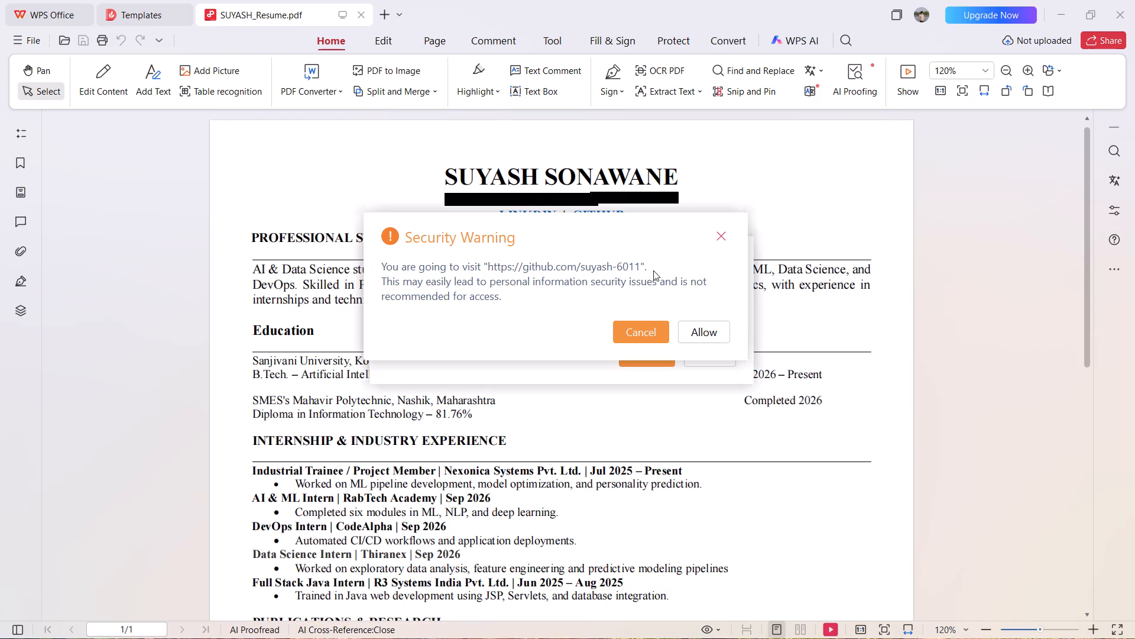
{"action": "left_click", "coordinate": [698, 326]}
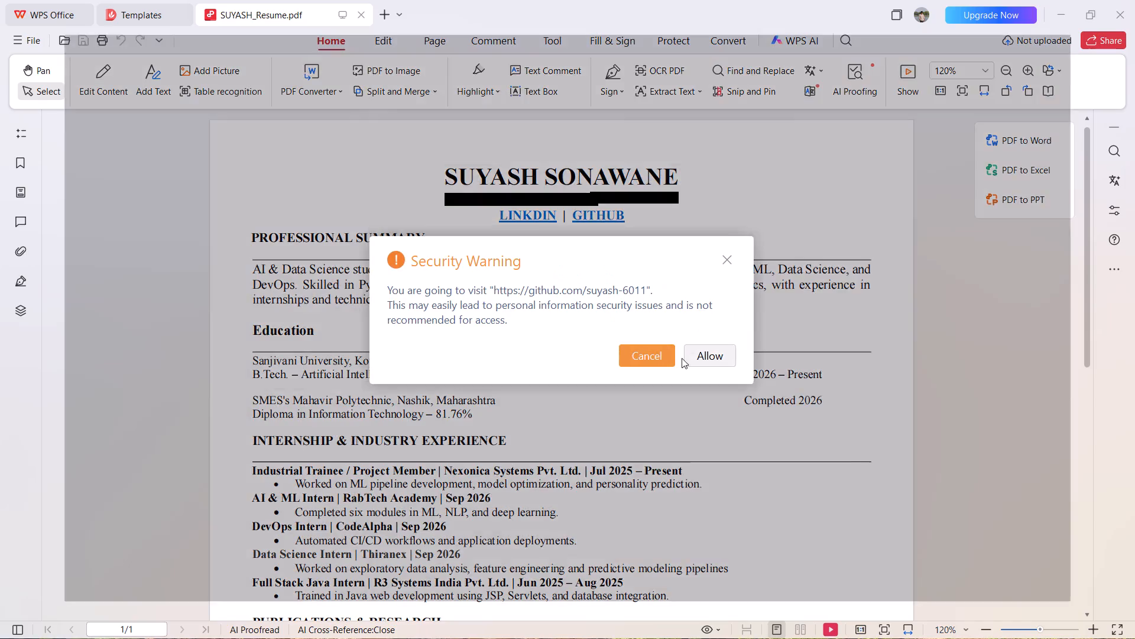
{"action": "left_click", "coordinate": [725, 262]}
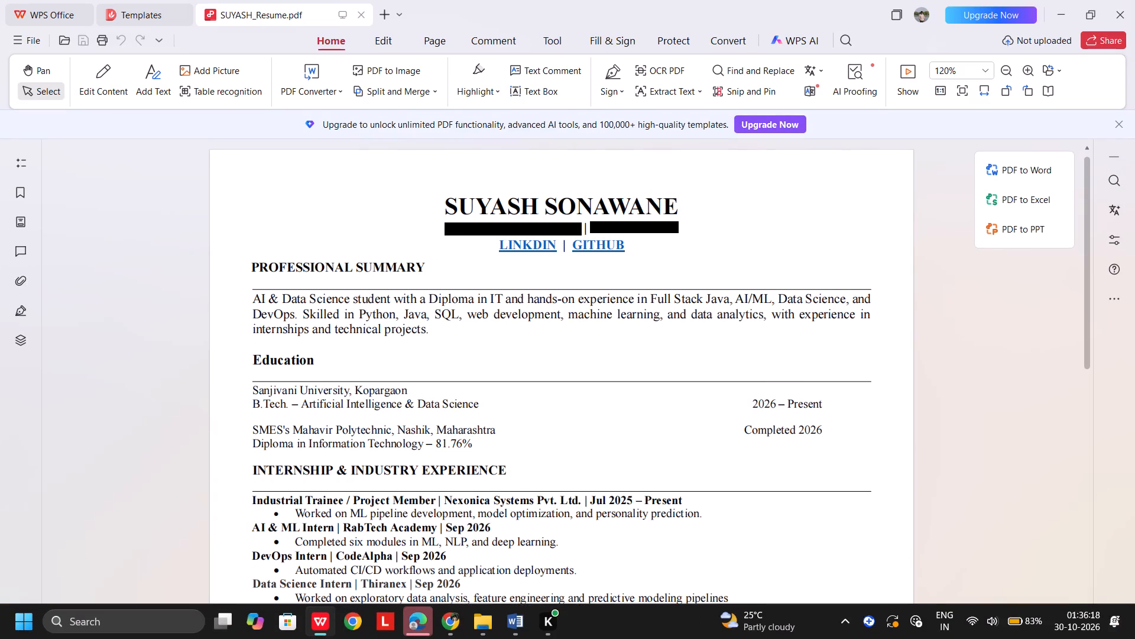
{"action": "left_click", "coordinate": [419, 616]}
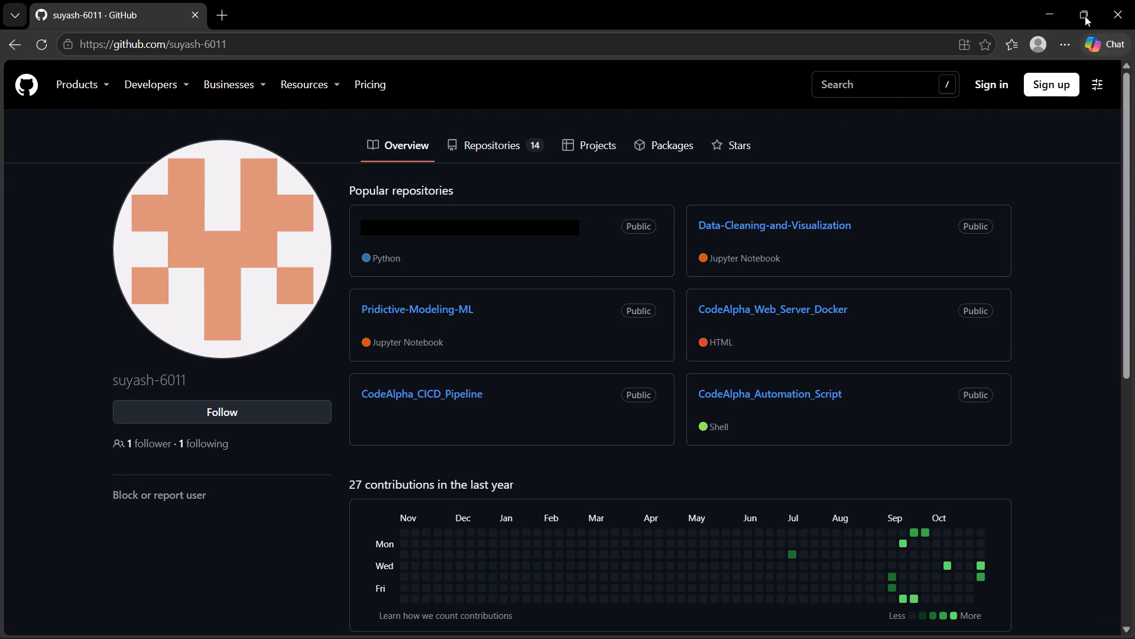
{"action": "left_click", "coordinate": [1124, 21]}
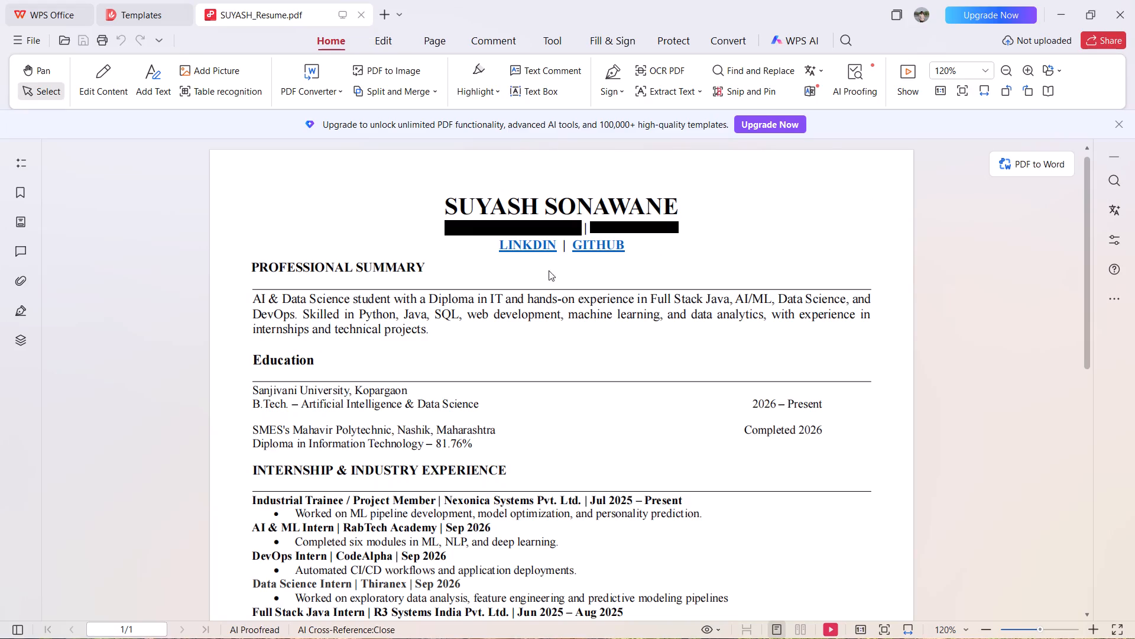
Test the LINKDIN link in the exported PDF by allowing the visit to the LinkedIn profile.
{"action": "left_click", "coordinate": [534, 244]}
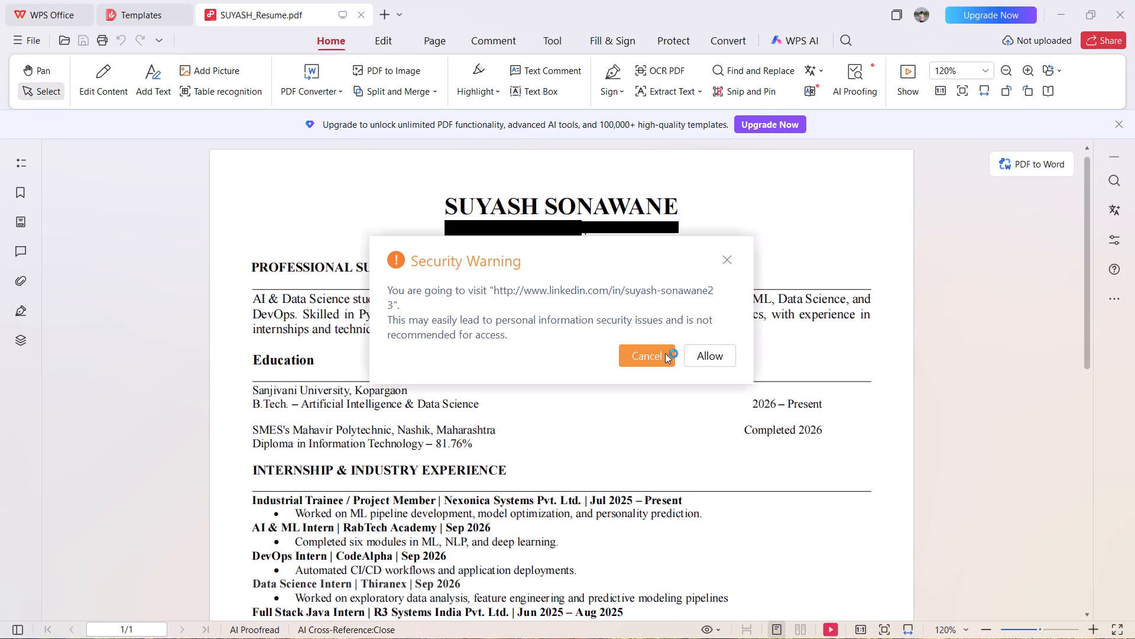
{"action": "left_click", "coordinate": [690, 360]}
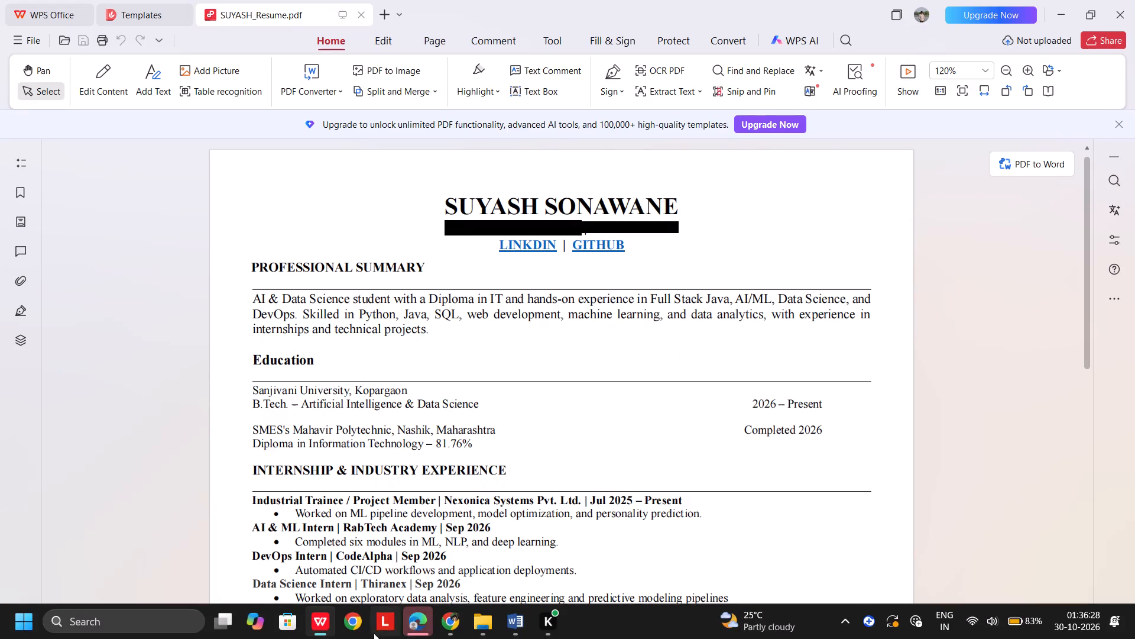
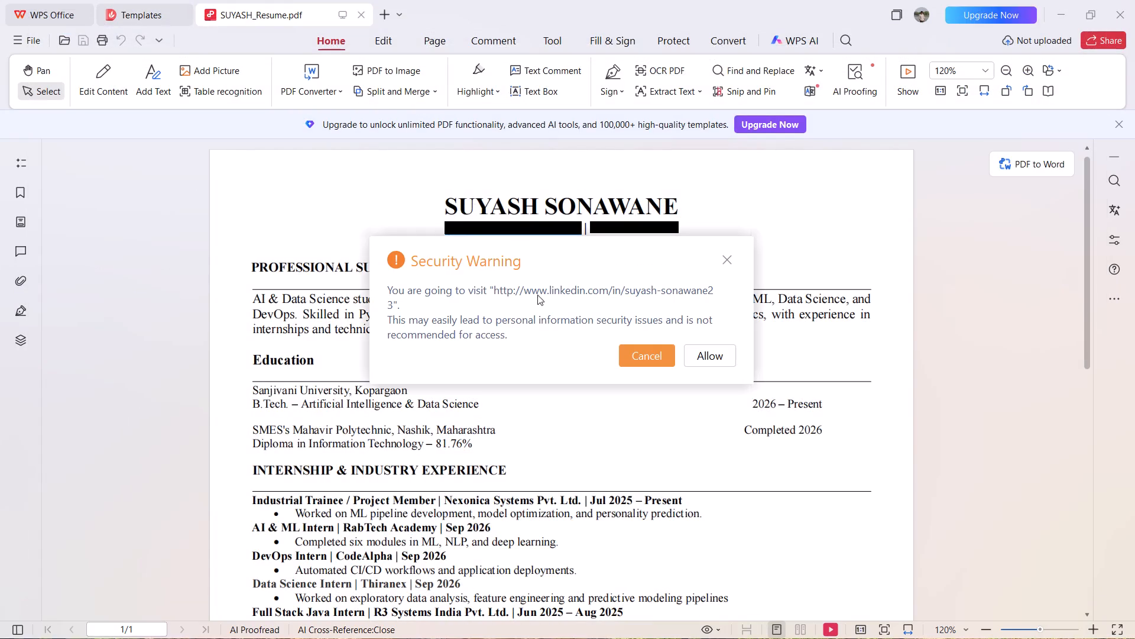
Allow the resume PDF's LINKDIN link to open the LinkedIn profile in the browser.
{"action": "left_click", "coordinate": [722, 353]}
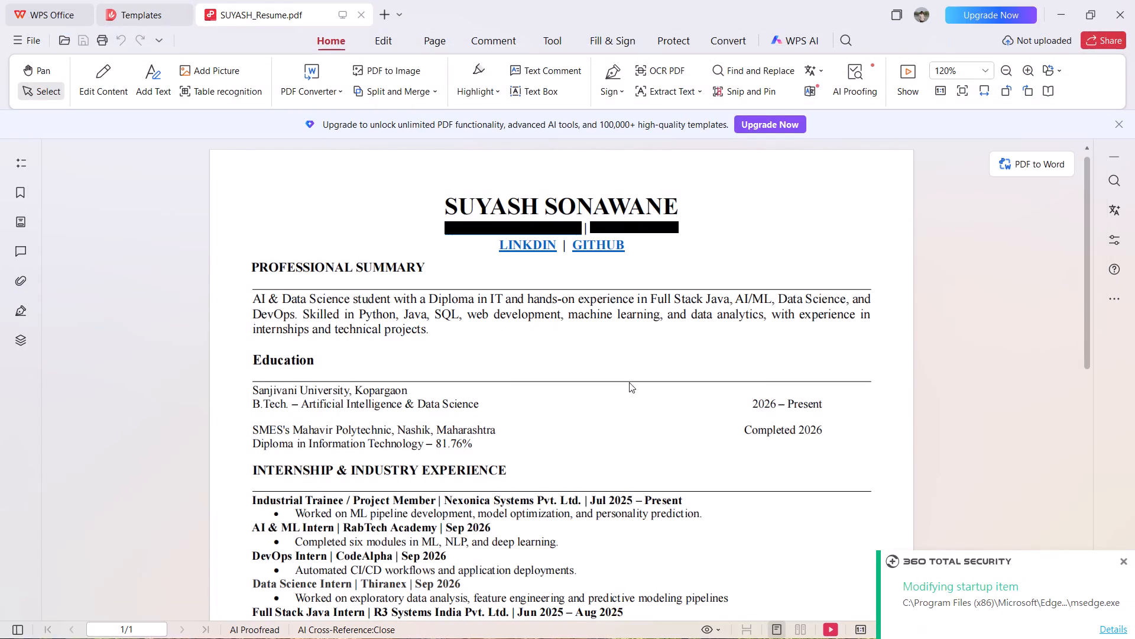
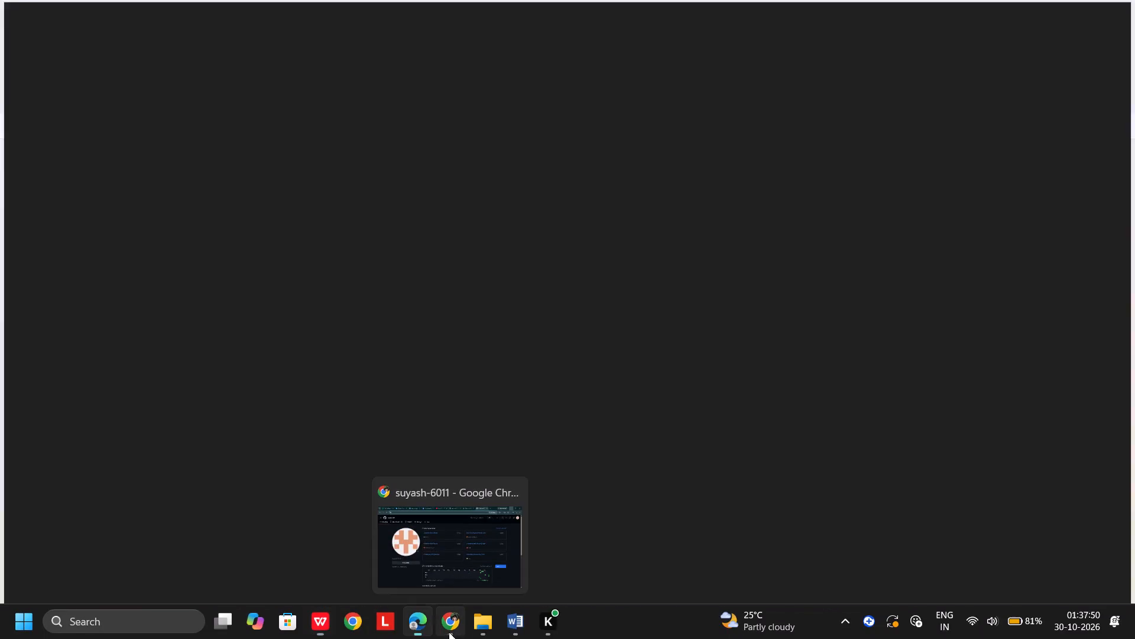
Copy the LinkedIn profile address from the loading page in Edge and close the Edge window.
{"action": "left_click_drag", "start_coordinate": [306, 46], "coordinate": [255, 51]}
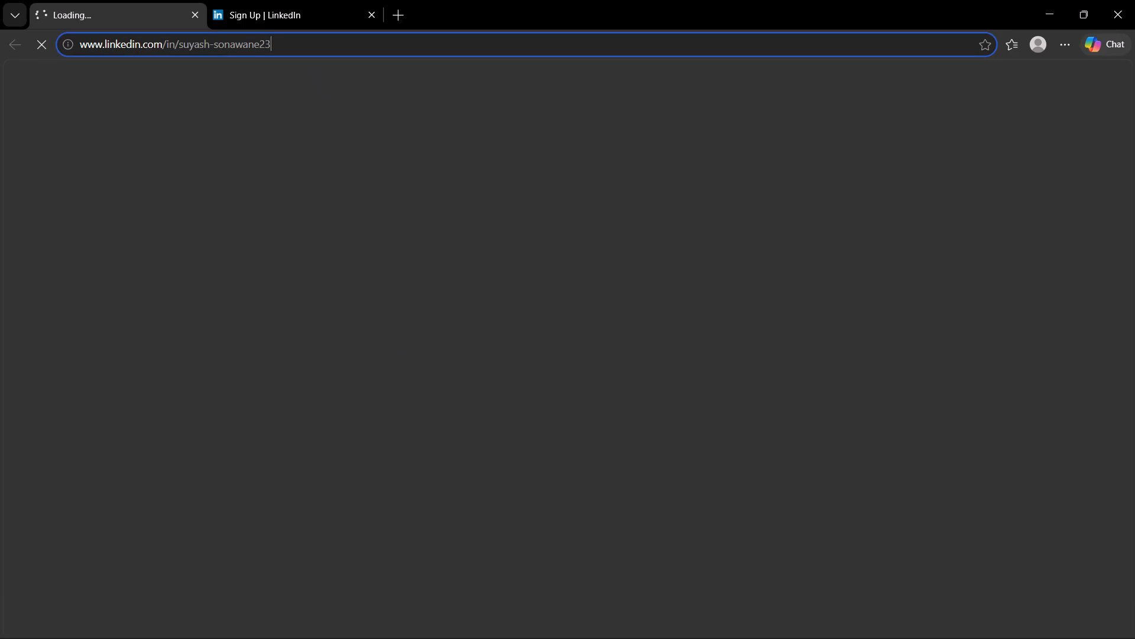
{"action": "left_click_drag", "start_coordinate": [255, 51], "coordinate": [0, 68]}
{"action": "key", "text": "ctrl+c"}
{"action": "key", "text": "ctrl+c"}
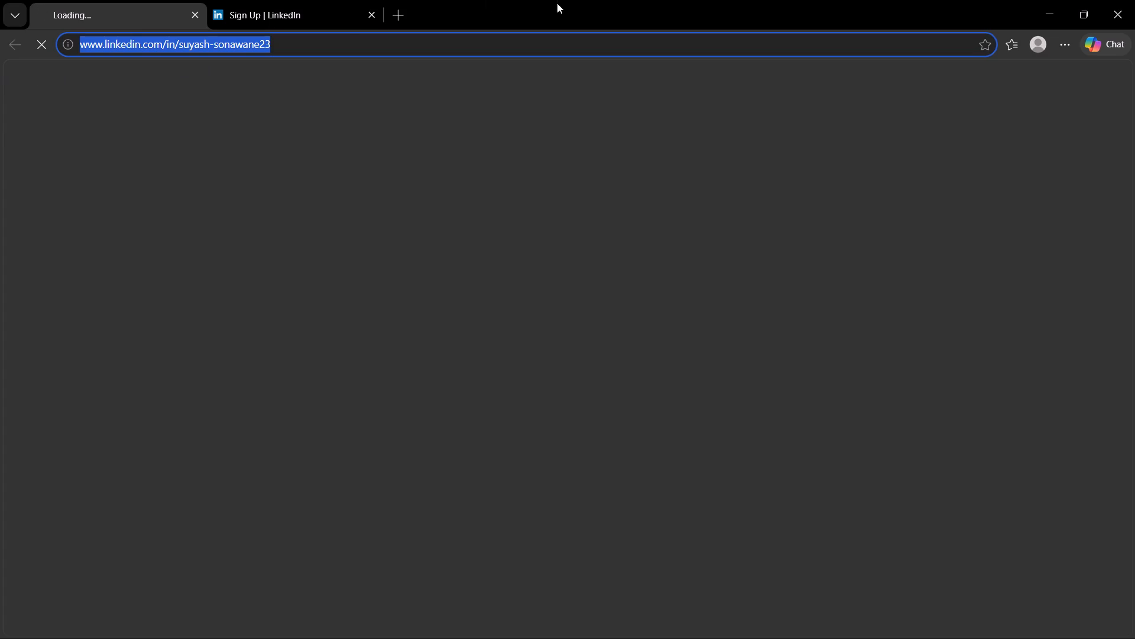
{"action": "left_click", "coordinate": [1134, 0]}
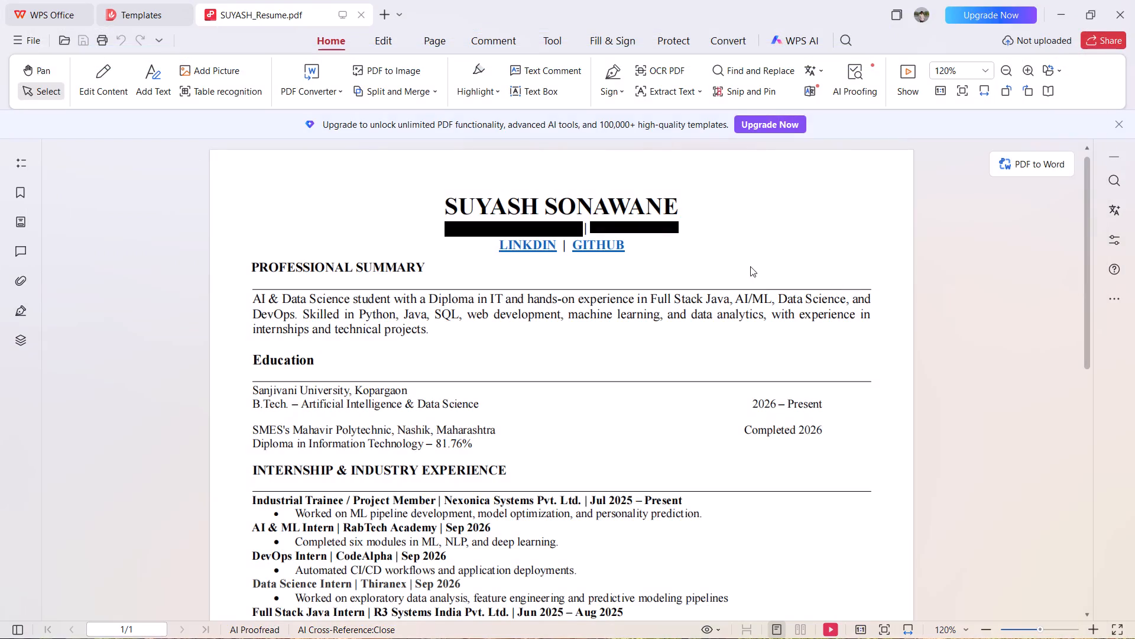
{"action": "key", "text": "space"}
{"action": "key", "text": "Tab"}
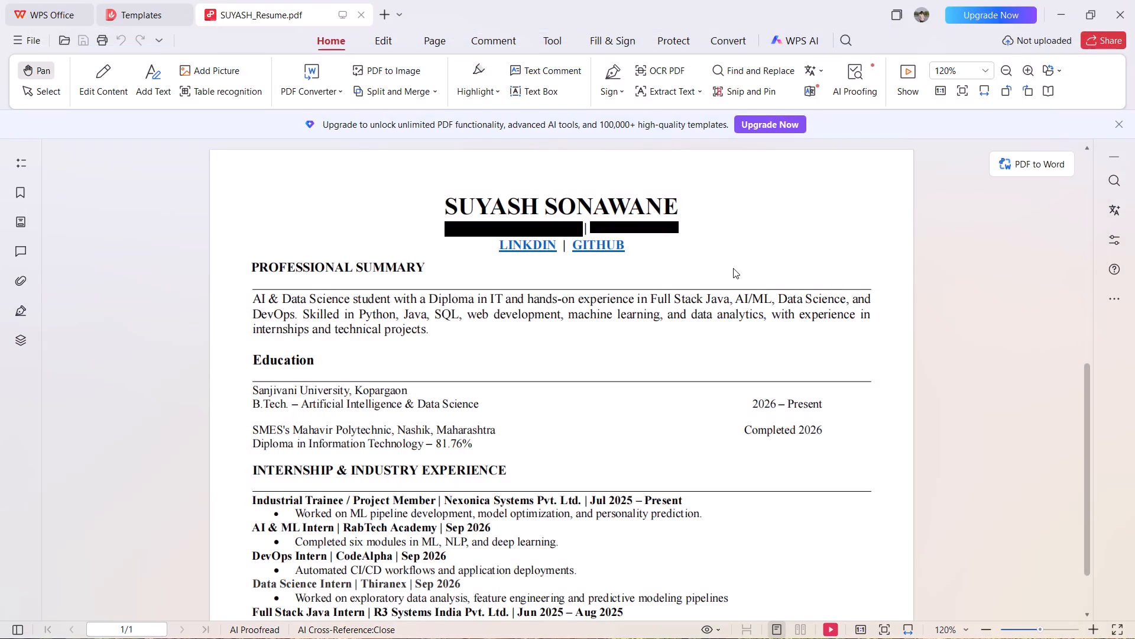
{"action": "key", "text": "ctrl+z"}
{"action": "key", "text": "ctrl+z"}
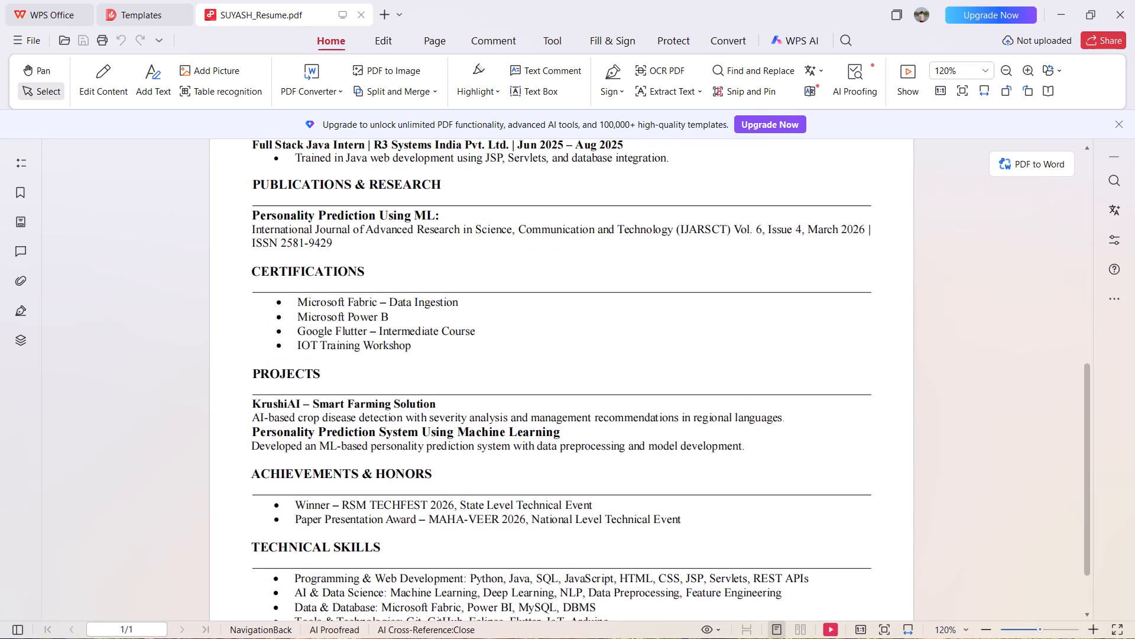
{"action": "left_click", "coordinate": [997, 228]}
Switch to Chrome and open the copied LinkedIn profile address in a new tab to check the link.
{"action": "key", "text": "alt+Tab"}
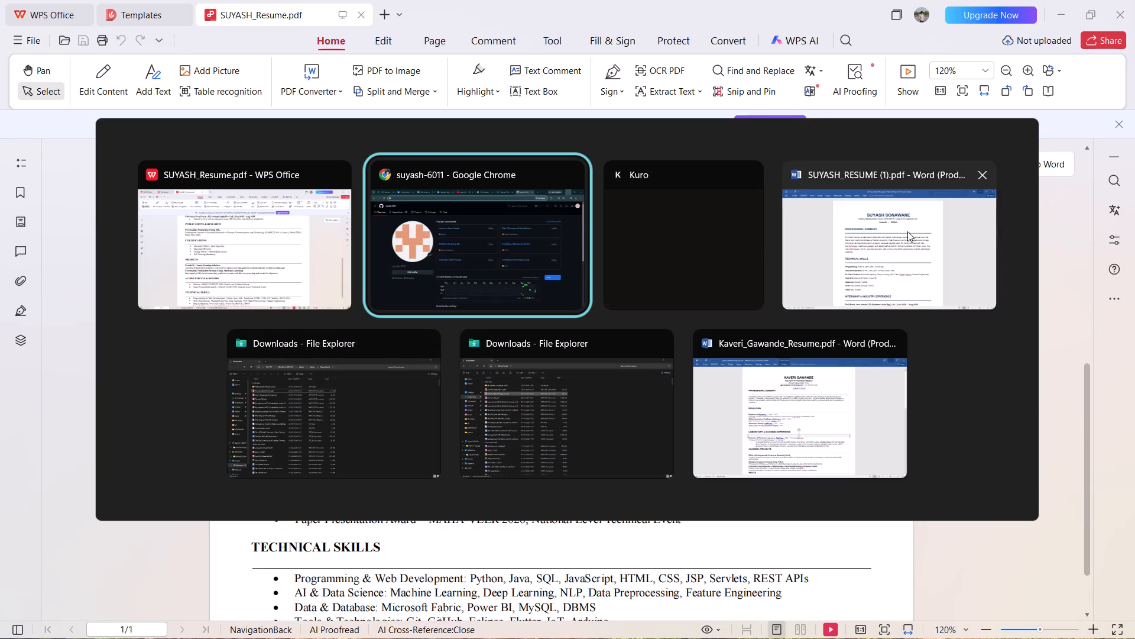
{"action": "left_click", "coordinate": [893, 7]}
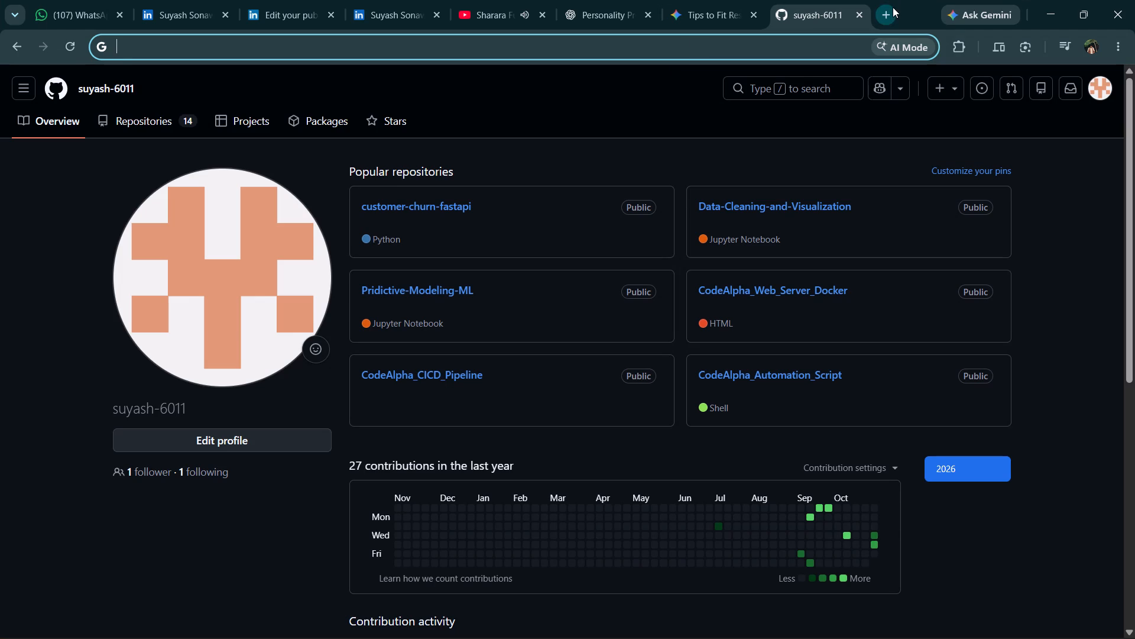
{"action": "key", "text": "ctrl+v"}
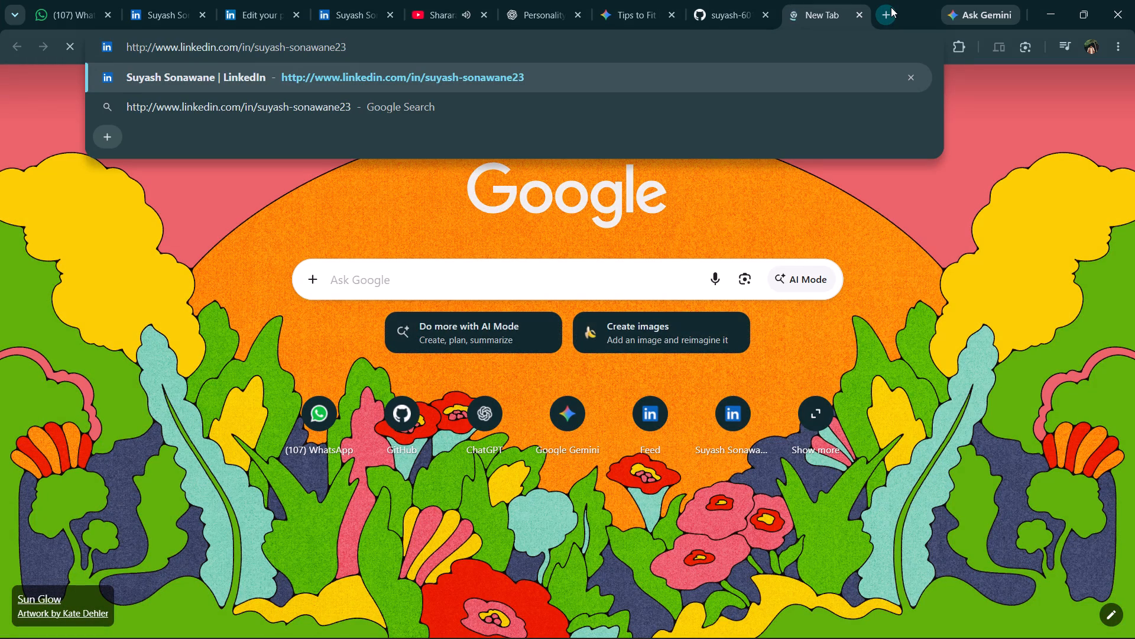
{"action": "key", "text": "Return"}
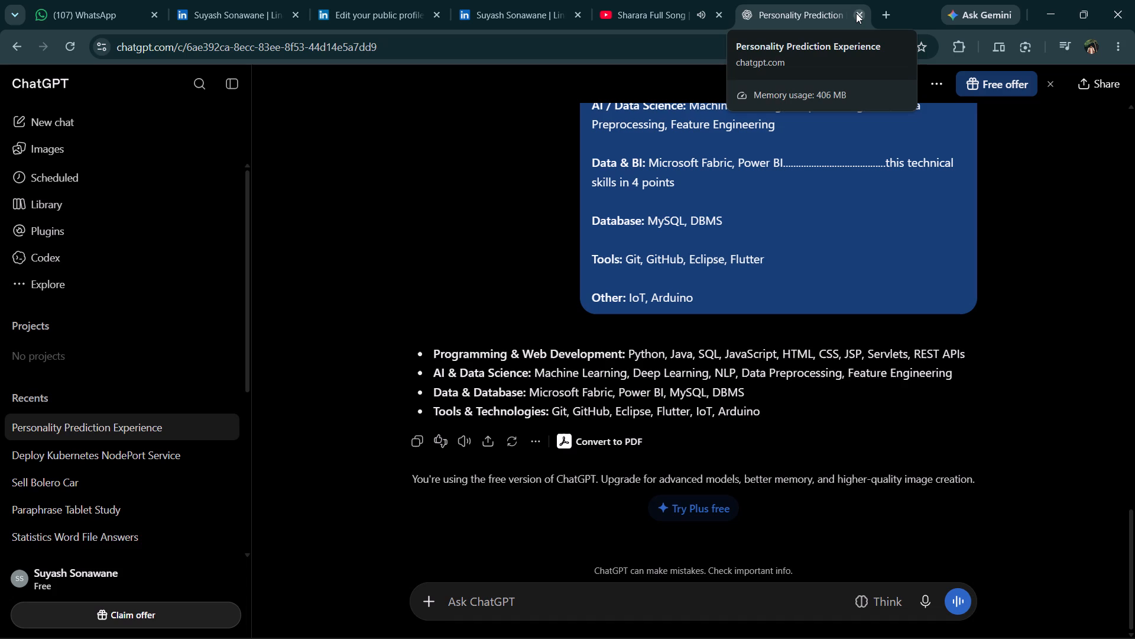
{"action": "left_click", "coordinate": [856, 13]}
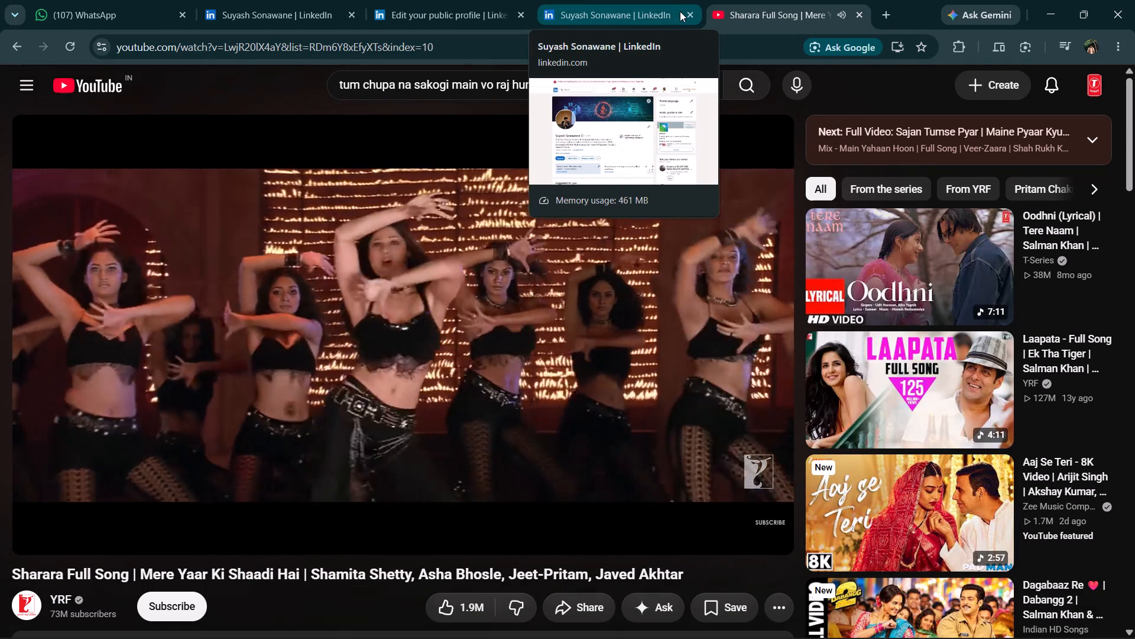
{"action": "left_click", "coordinate": [684, 12]}
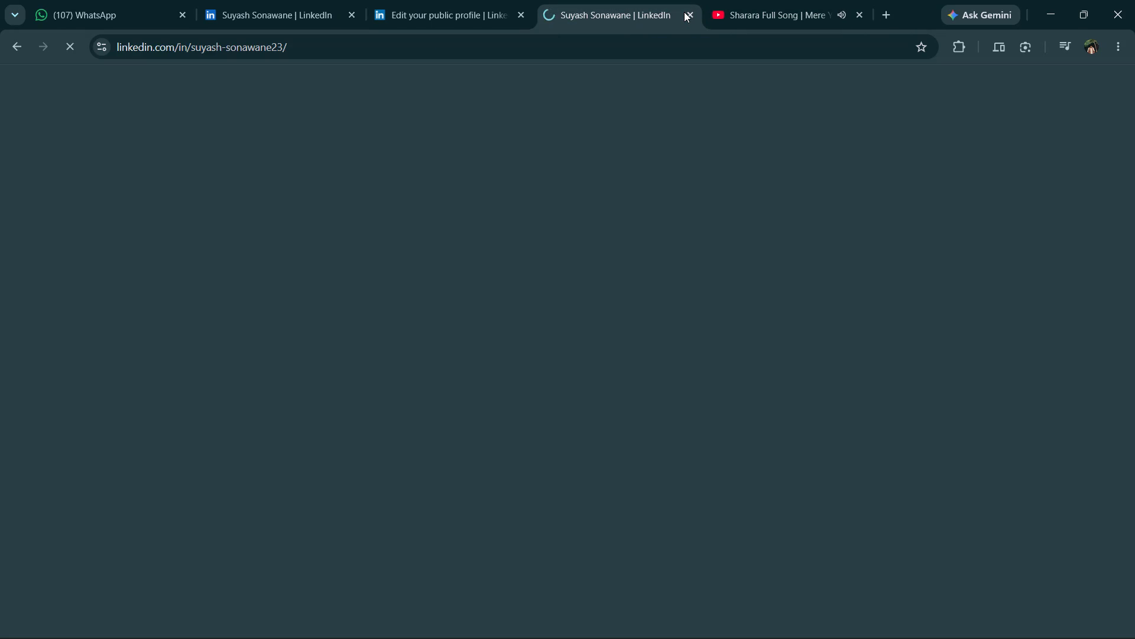
{"action": "left_click", "coordinate": [687, 12]}
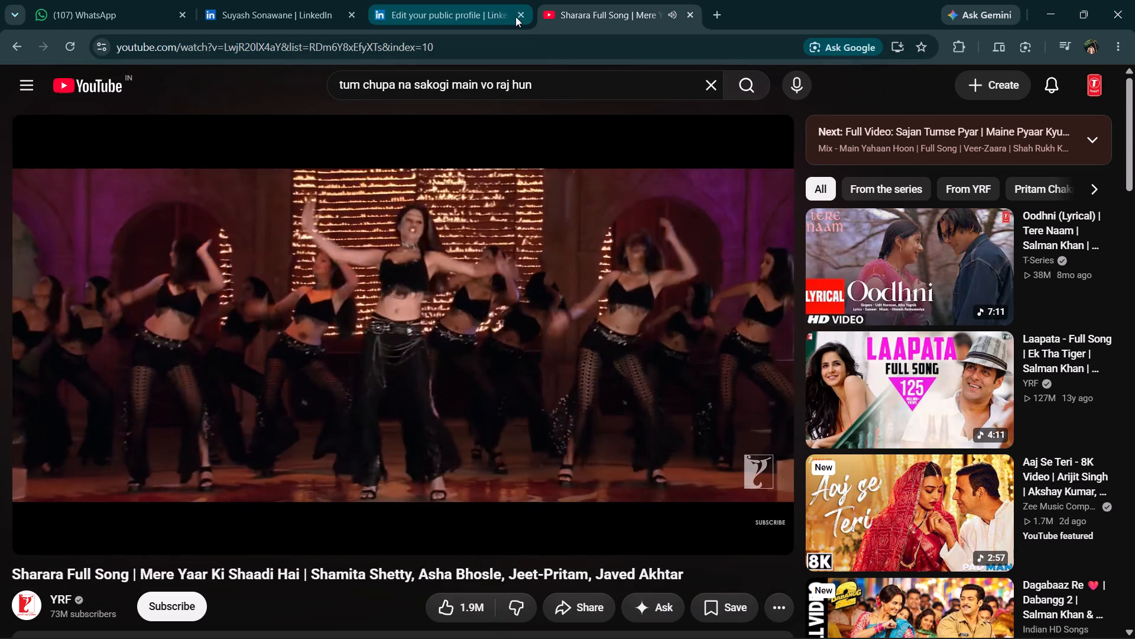
{"action": "left_click", "coordinate": [518, 12]}
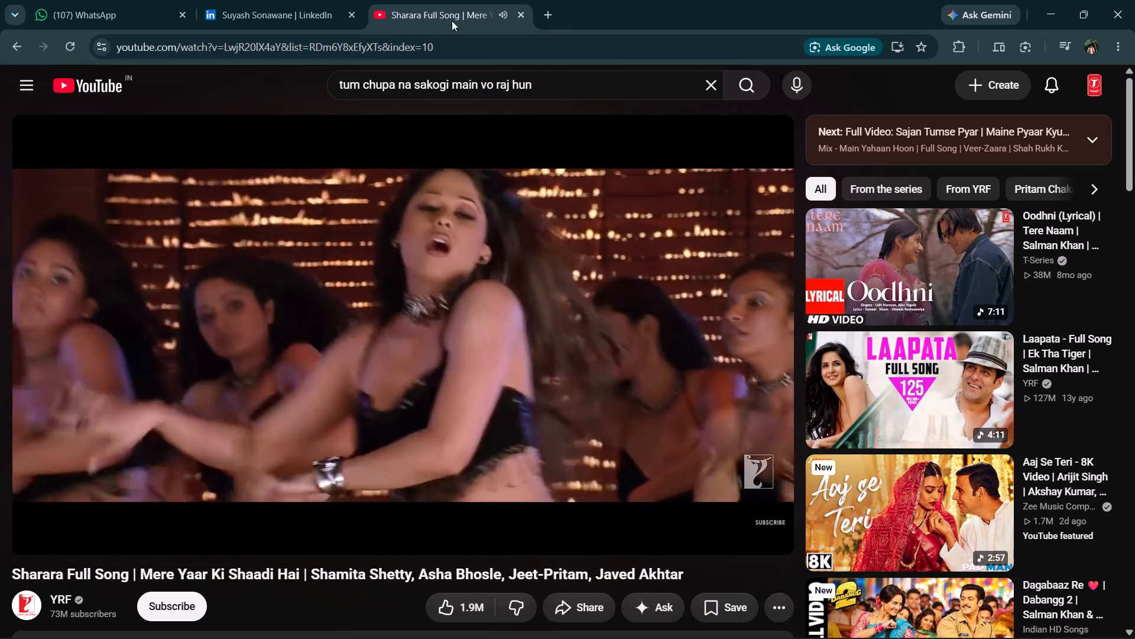
{"action": "left_click", "coordinate": [350, 17]}
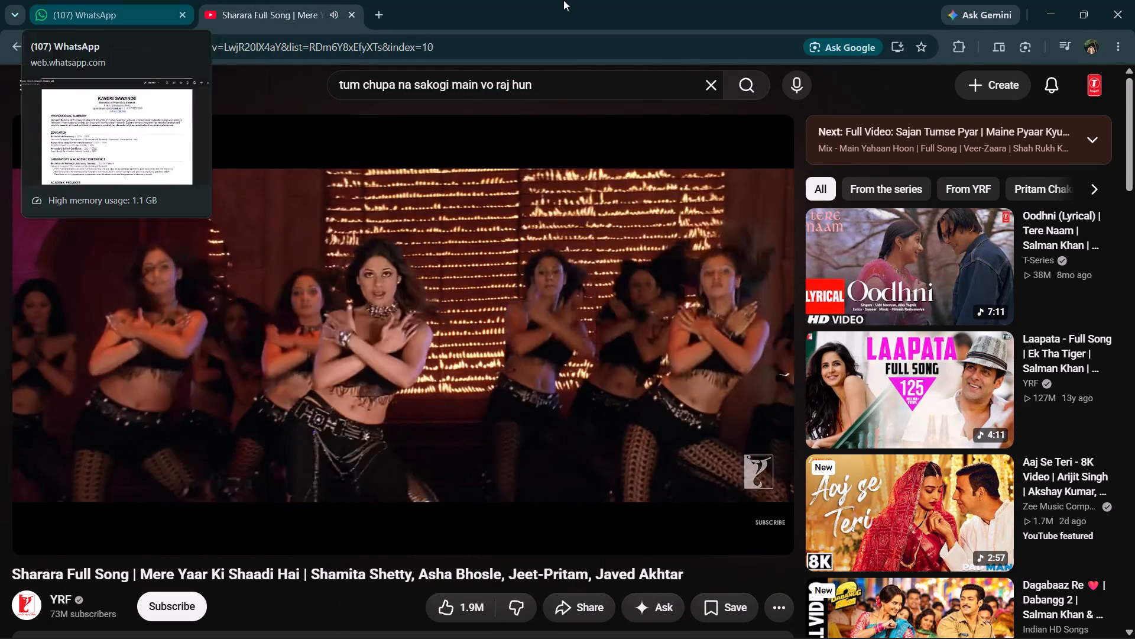
Minimize the Chrome window and close the WPS Office window containing the resume PDF.
{"action": "left_click", "coordinate": [1063, 4]}
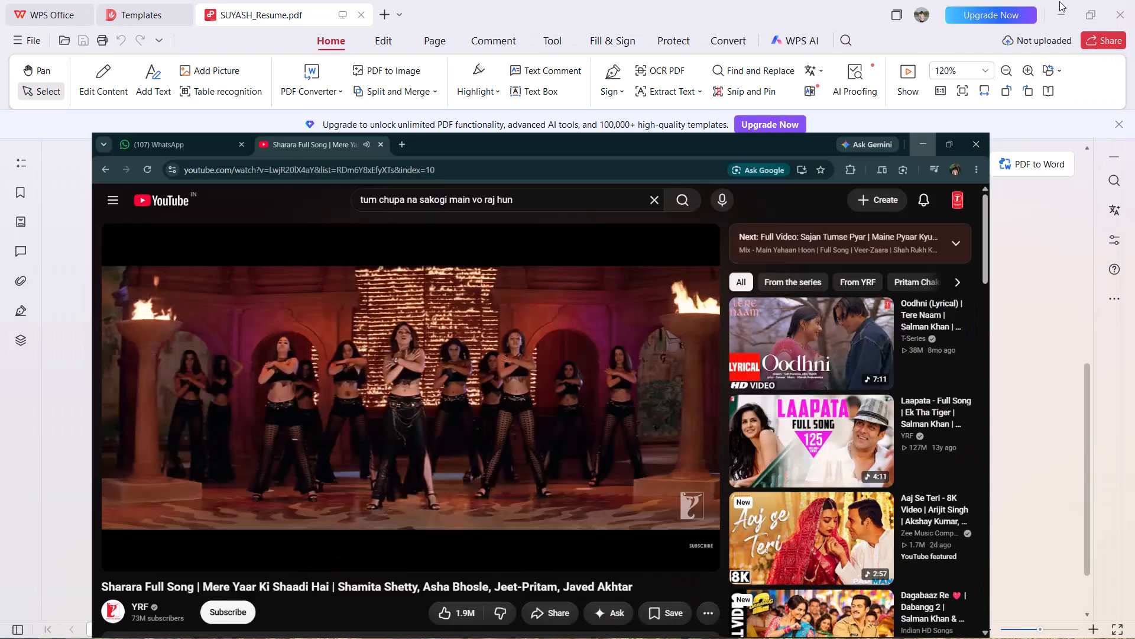
{"action": "left_click", "coordinate": [1134, 3]}
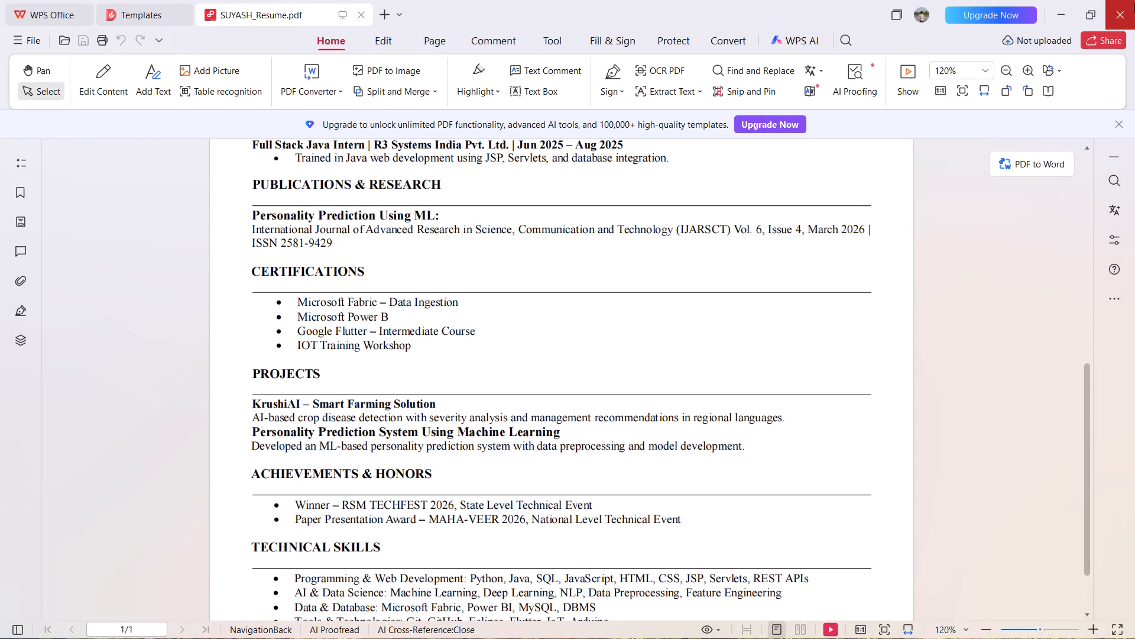
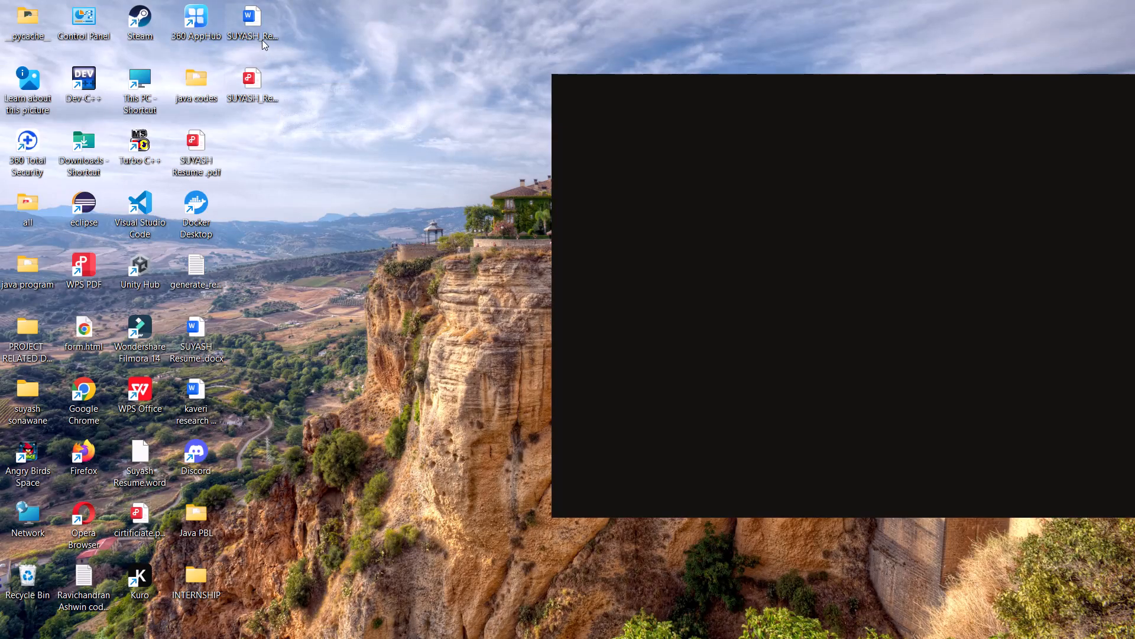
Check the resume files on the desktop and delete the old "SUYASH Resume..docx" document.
{"action": "left_click", "coordinate": [262, 39]}
{"action": "left_click", "coordinate": [310, 73]}
{"action": "left_click", "coordinate": [266, 84]}
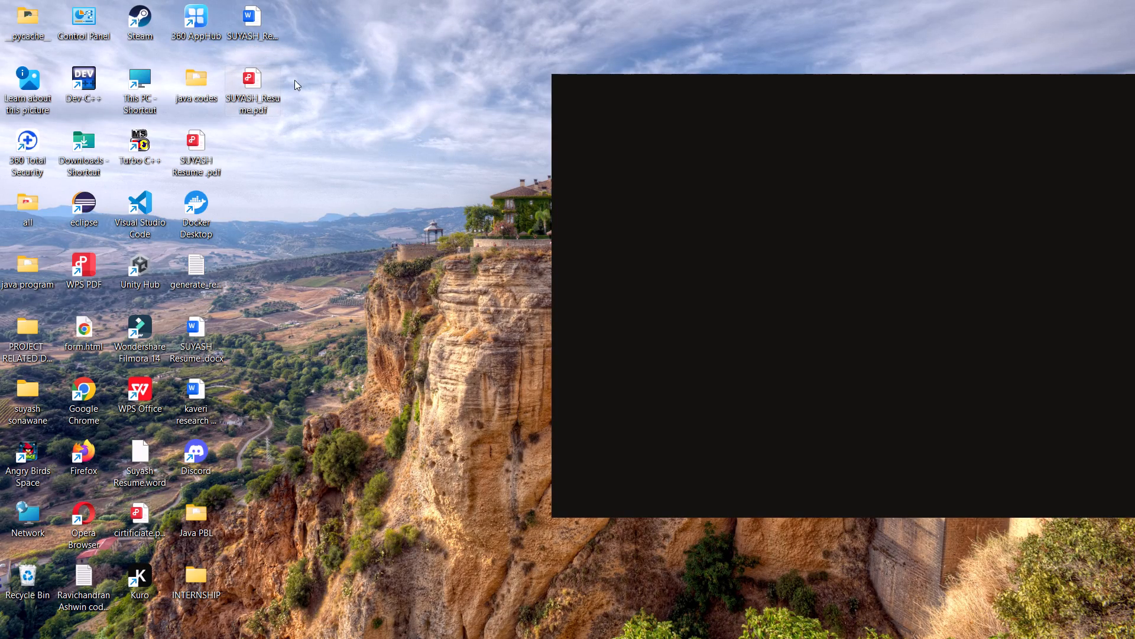
{"action": "left_click", "coordinate": [319, 78]}
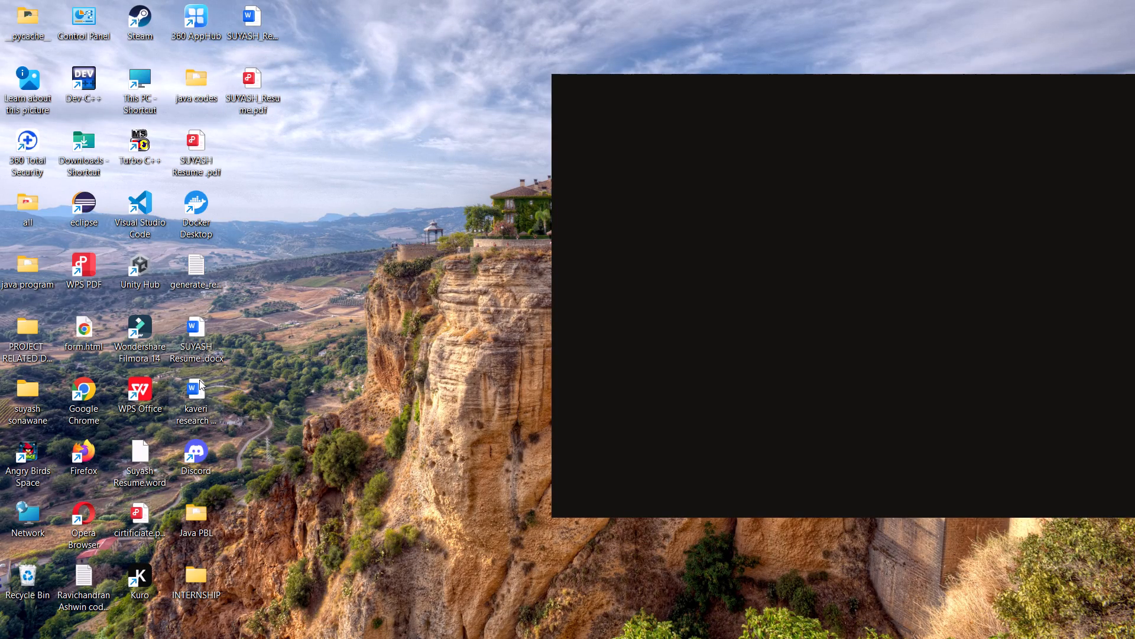
{"action": "left_click", "coordinate": [197, 321]}
{"action": "key", "text": "Delete"}
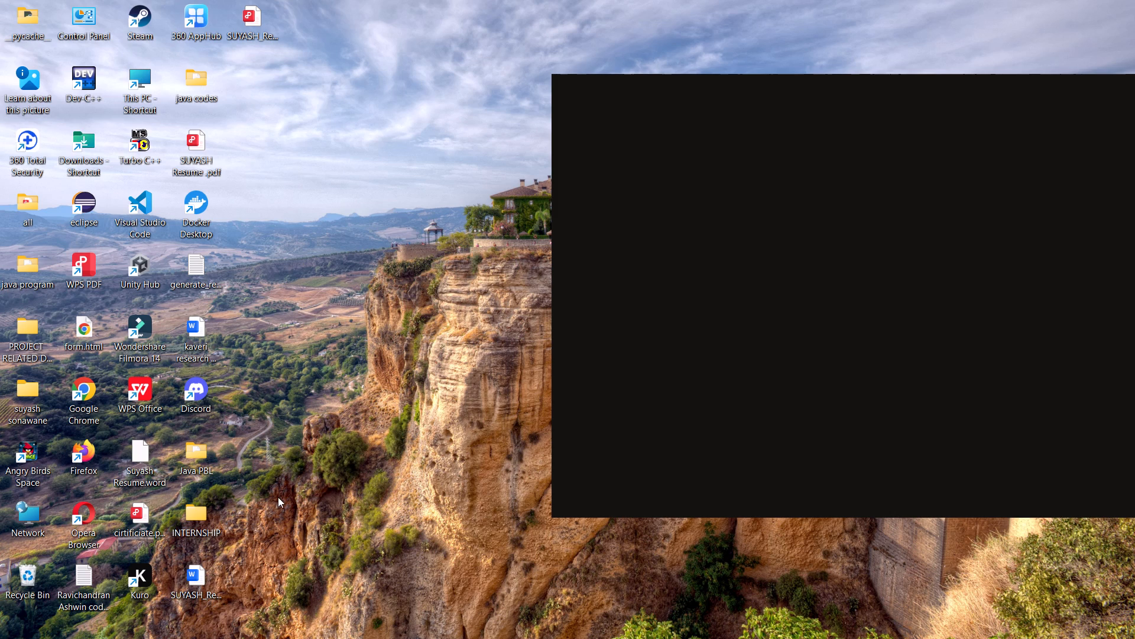
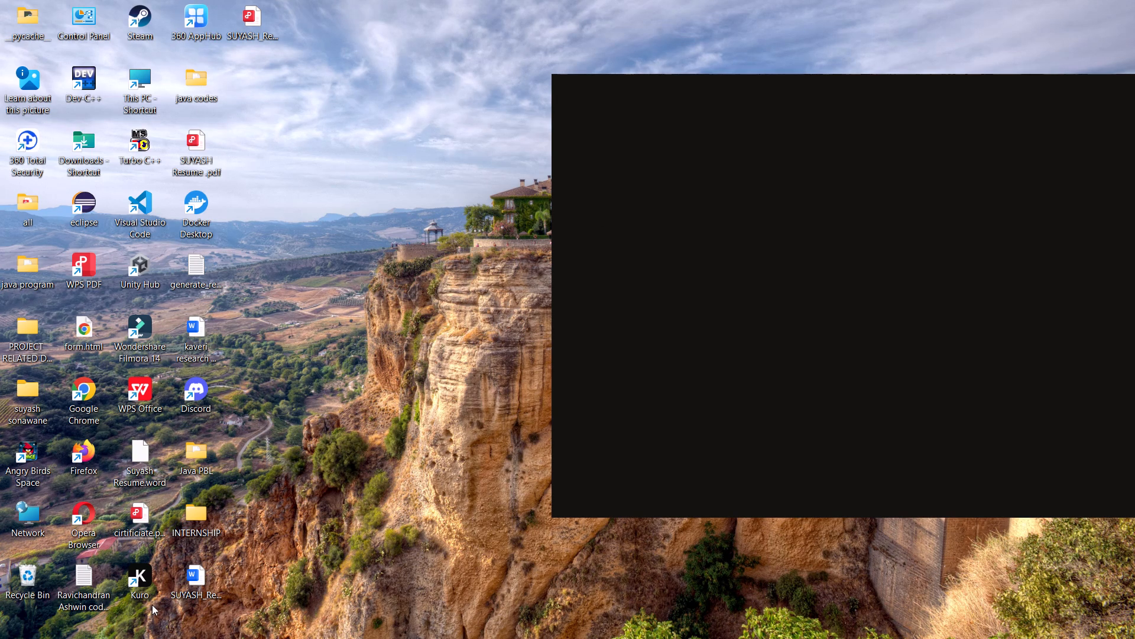
Open the SUYASH_Resume Word document from the desktop with Microsoft Word.
{"action": "right_click", "coordinate": [175, 580]}
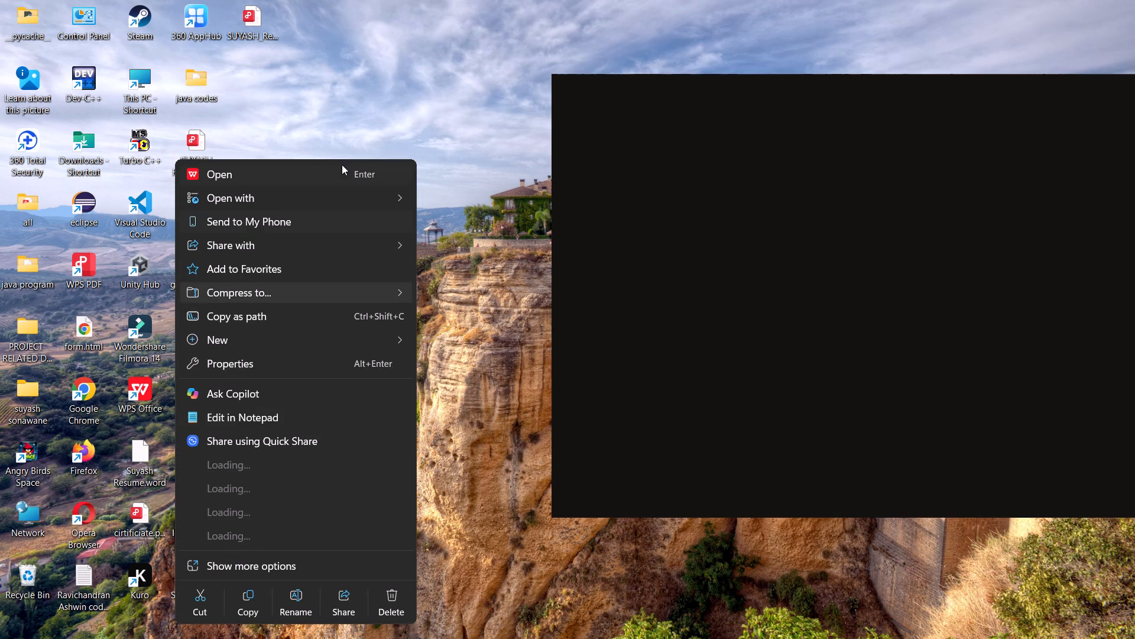
{"action": "left_click", "coordinate": [328, 203]}
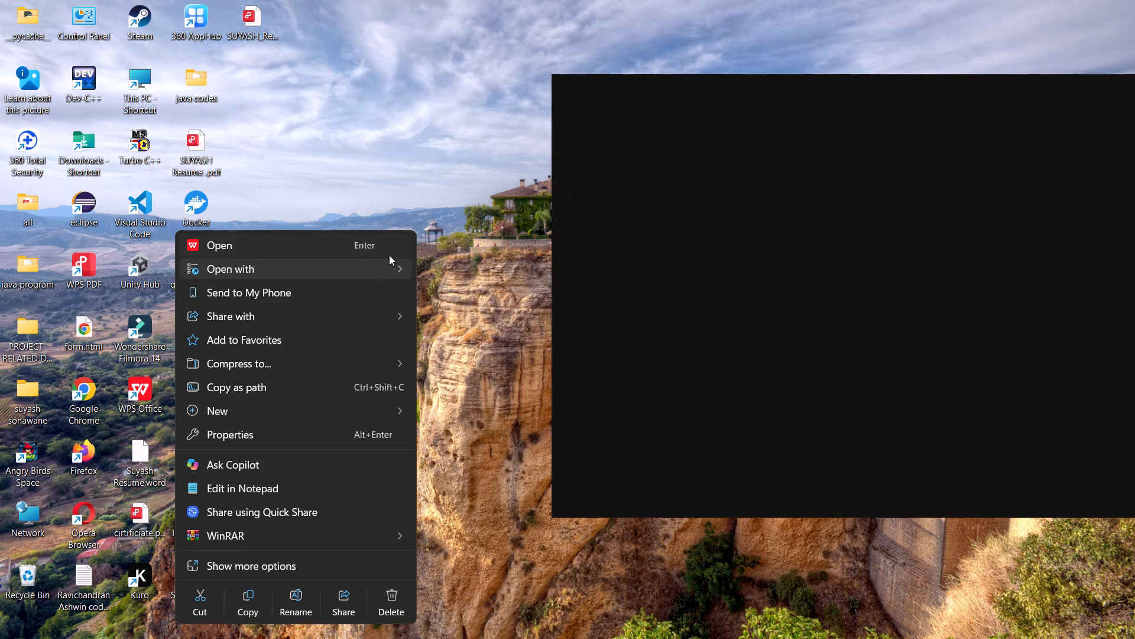
{"action": "left_click", "coordinate": [430, 275]}
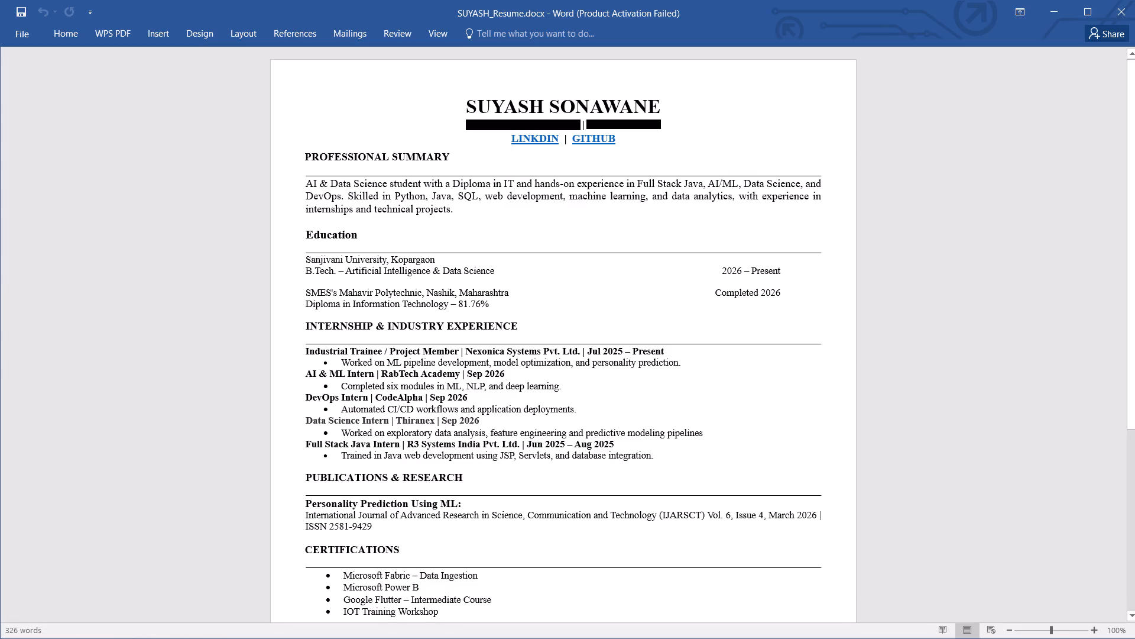
Hyperlink the second contact detail, after the separator on the line under the name, using its own copied text as the address.
{"action": "left_click", "coordinate": [664, 124]}
{"action": "left_click_drag", "start_coordinate": [664, 124], "coordinate": [648, 125]}
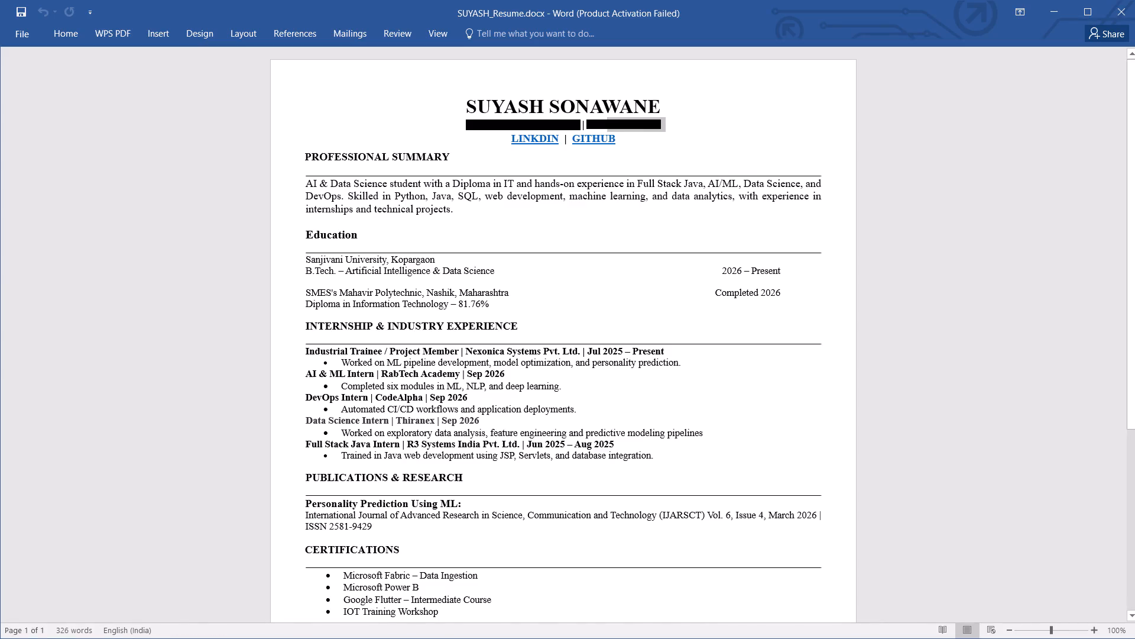
{"action": "left_click_drag", "start_coordinate": [648, 125], "coordinate": [586, 125]}
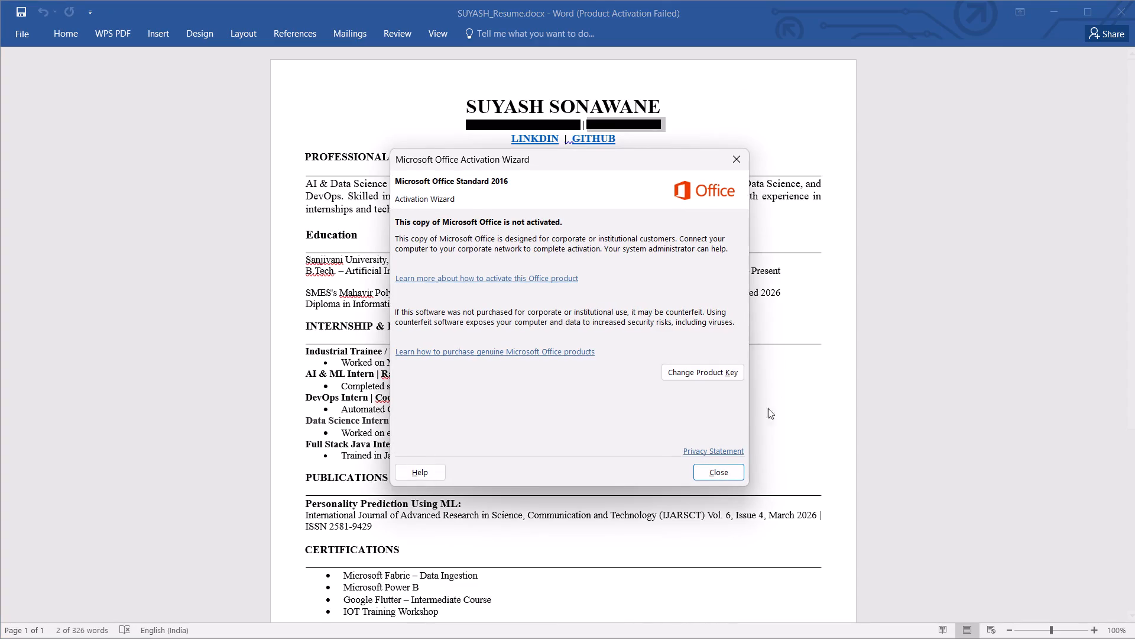
{"action": "left_click", "coordinate": [705, 477]}
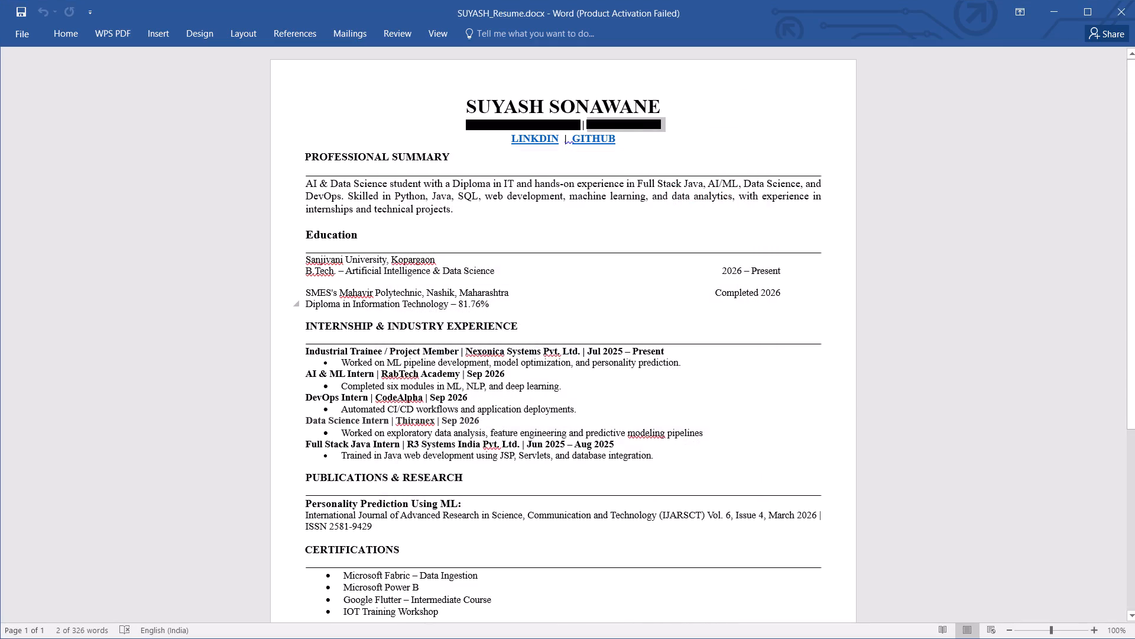
{"action": "key", "text": "ctrl+c"}
{"action": "key", "text": "ctrl+c"}
{"action": "key", "text": "ctrl+k"}
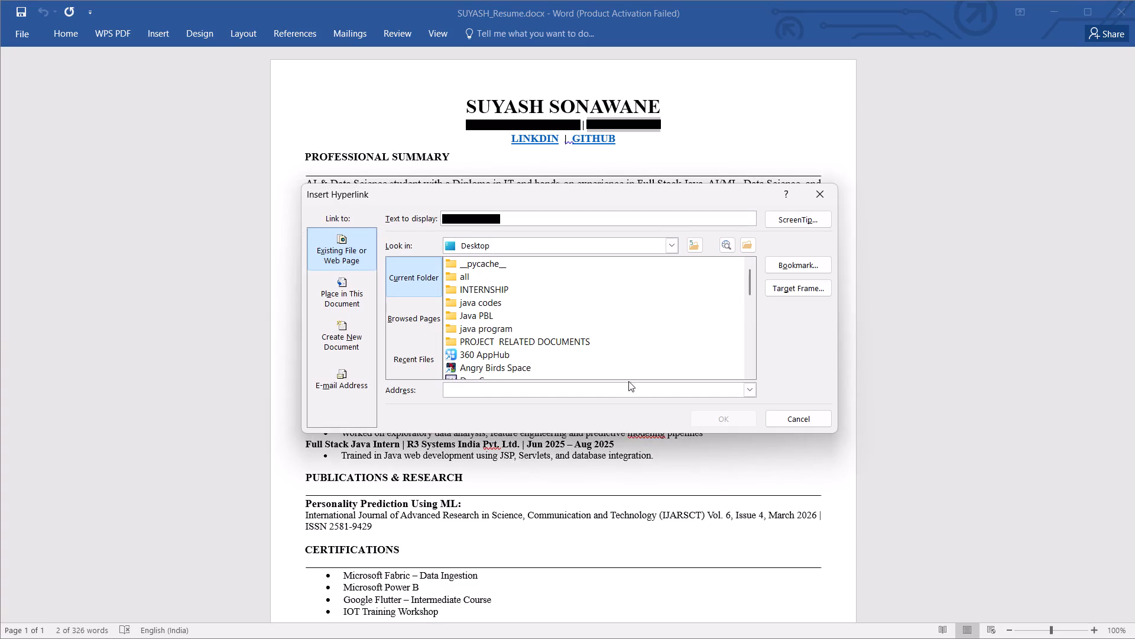
{"action": "left_click", "coordinate": [612, 392]}
{"action": "key", "text": "ctrl+v"}
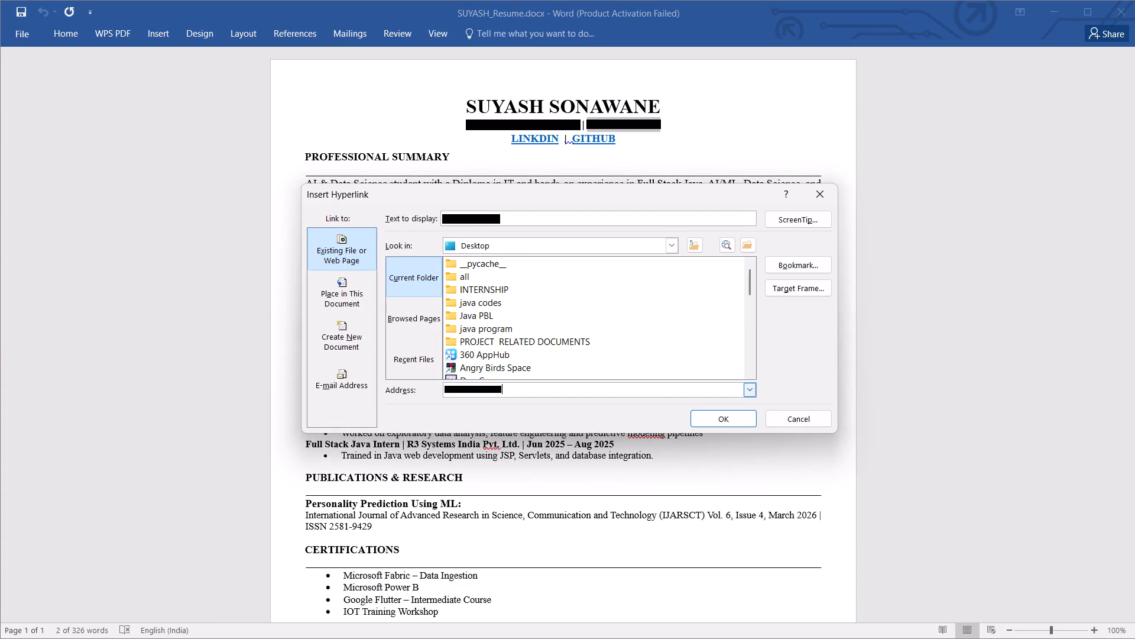
{"action": "left_click", "coordinate": [708, 425]}
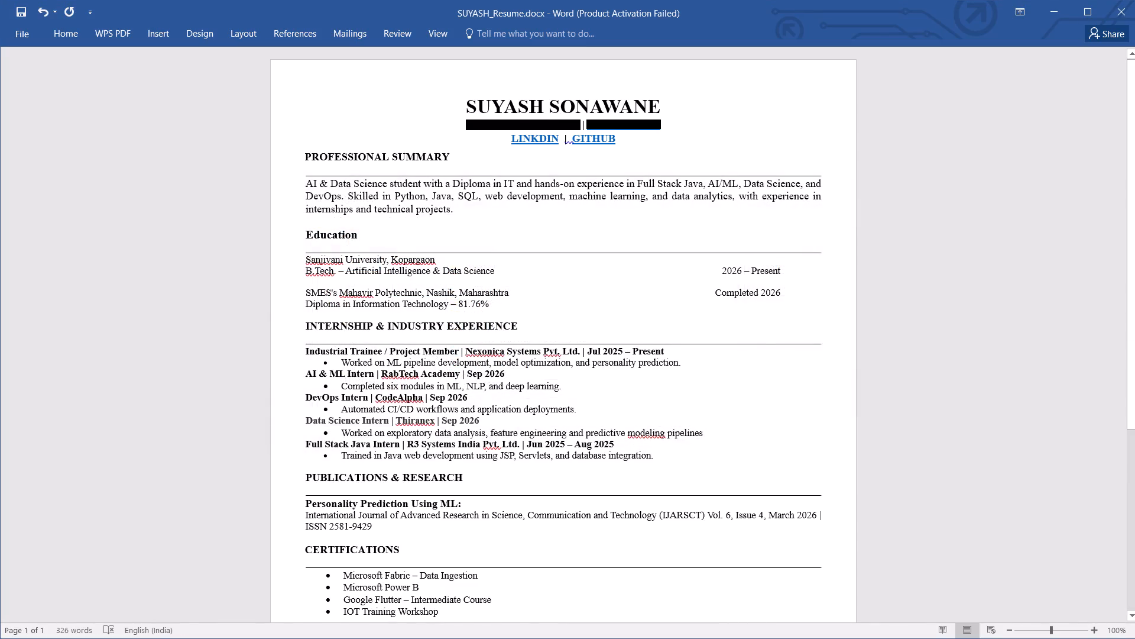
Save the resume document.
{"action": "key", "text": "ctrl+s"}
{"action": "key", "text": "ctrl+s"}
{"action": "key", "text": "ctrl+s"}
{"action": "key", "text": "ctrl+s"}
{"action": "key", "text": "ctrl+s"}
{"action": "key", "text": "ctrl+s"}
{"action": "key", "text": "ctrl+s"}
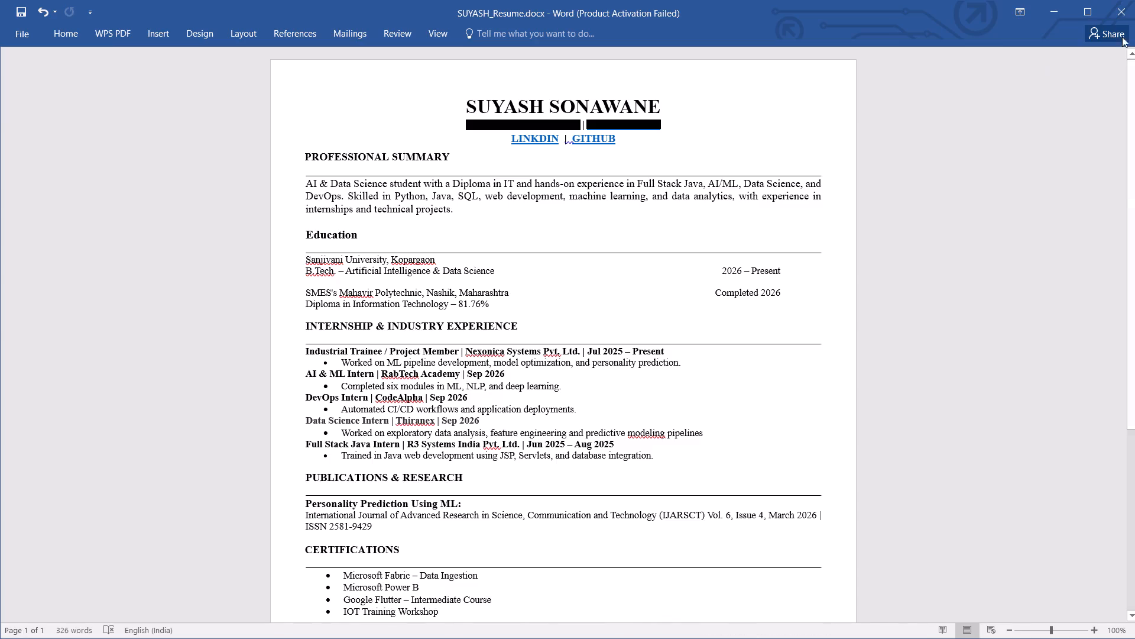
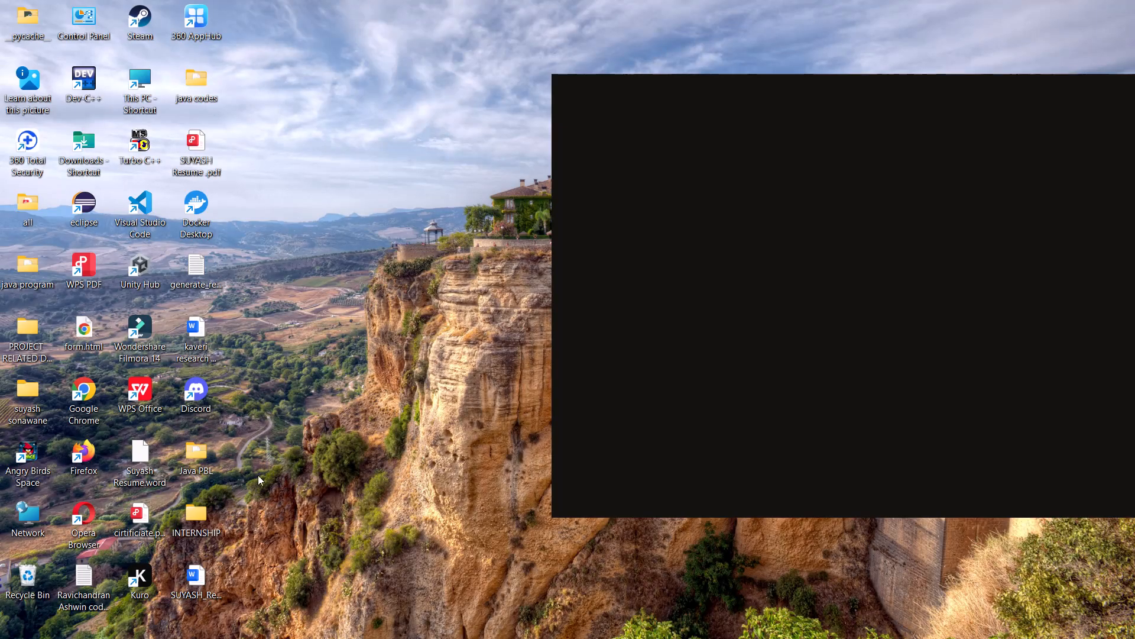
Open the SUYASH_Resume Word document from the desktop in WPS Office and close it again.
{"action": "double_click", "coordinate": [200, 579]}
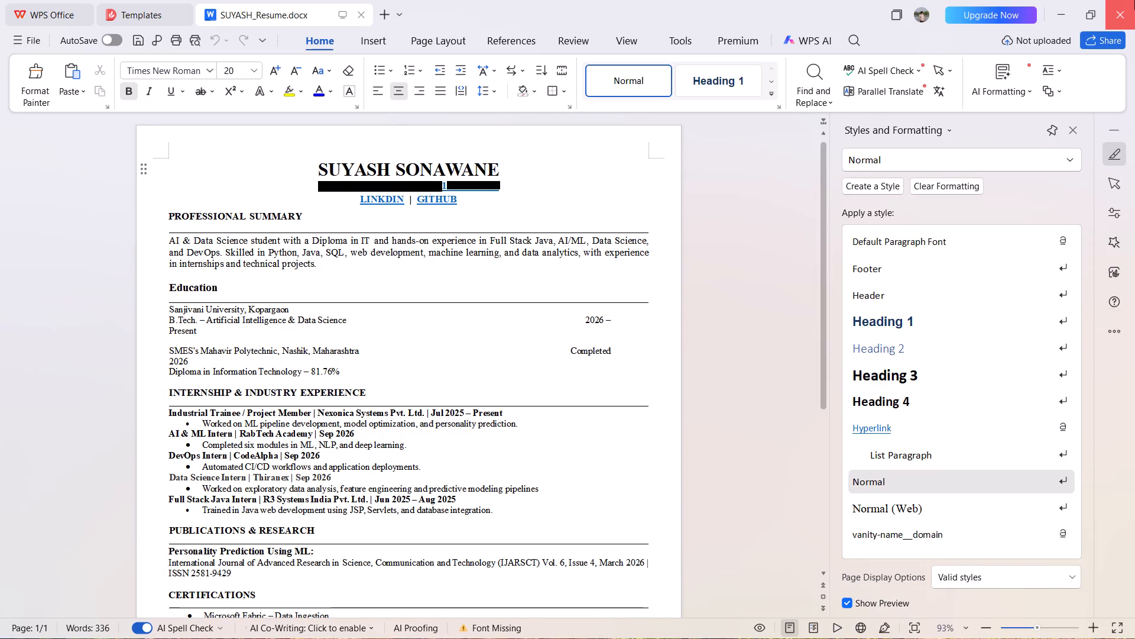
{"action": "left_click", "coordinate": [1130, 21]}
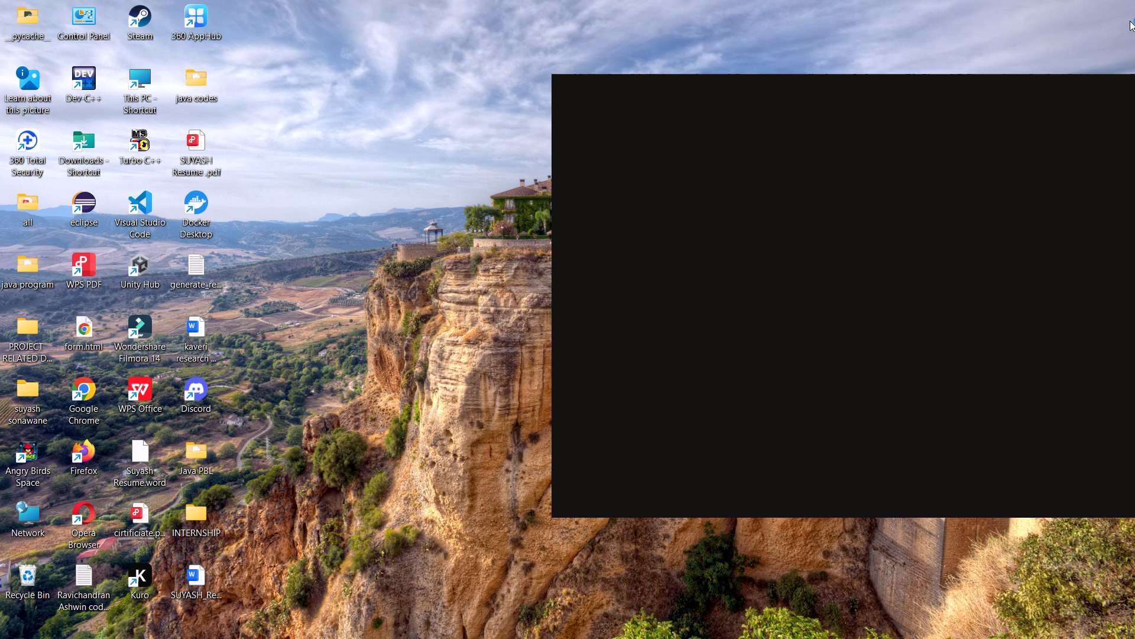
Open the SUYASH_Resume Word document from the desktop with Microsoft Word.
{"action": "right_click", "coordinate": [204, 585]}
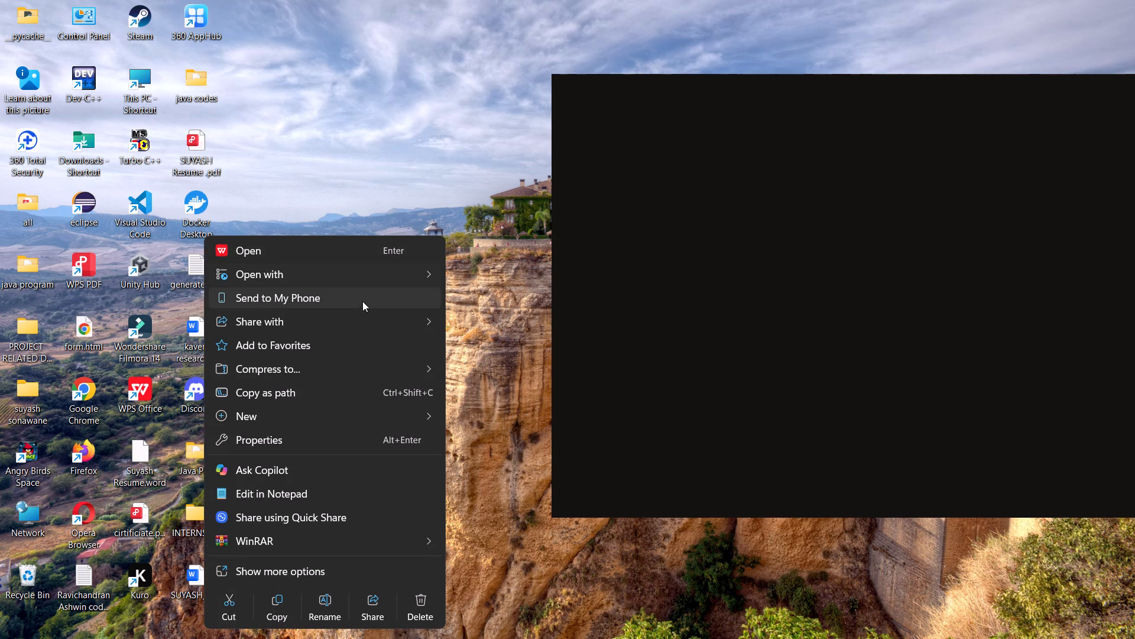
{"action": "left_click", "coordinate": [447, 278]}
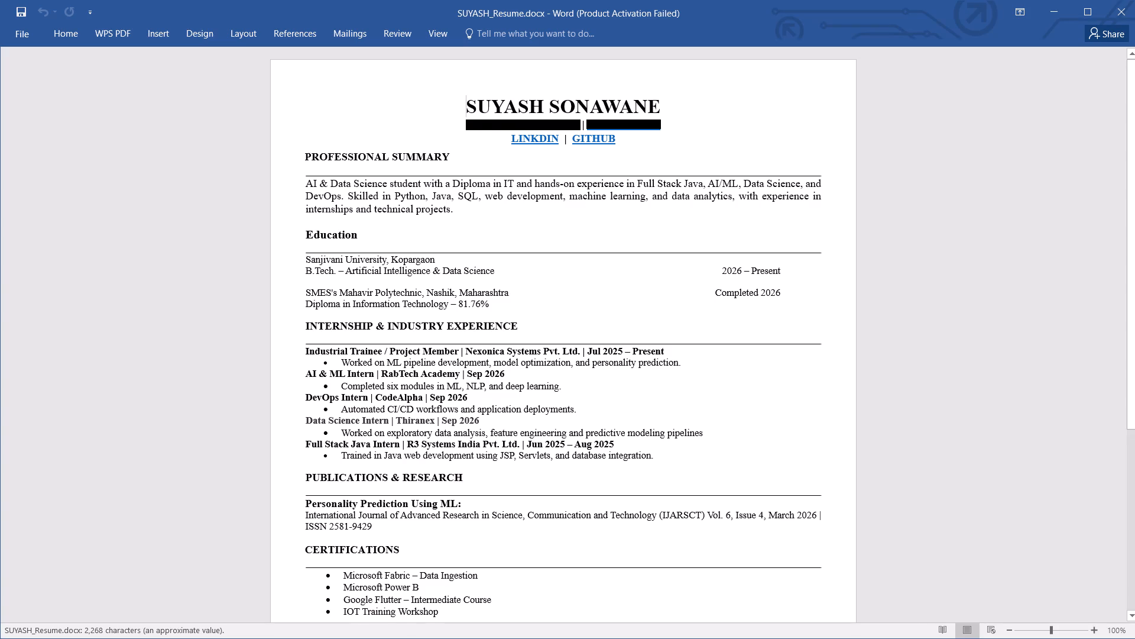
Save the resume to the desktop as a PDF named SUYASH_Resume.pdf.
{"action": "left_click", "coordinate": [35, 37]}
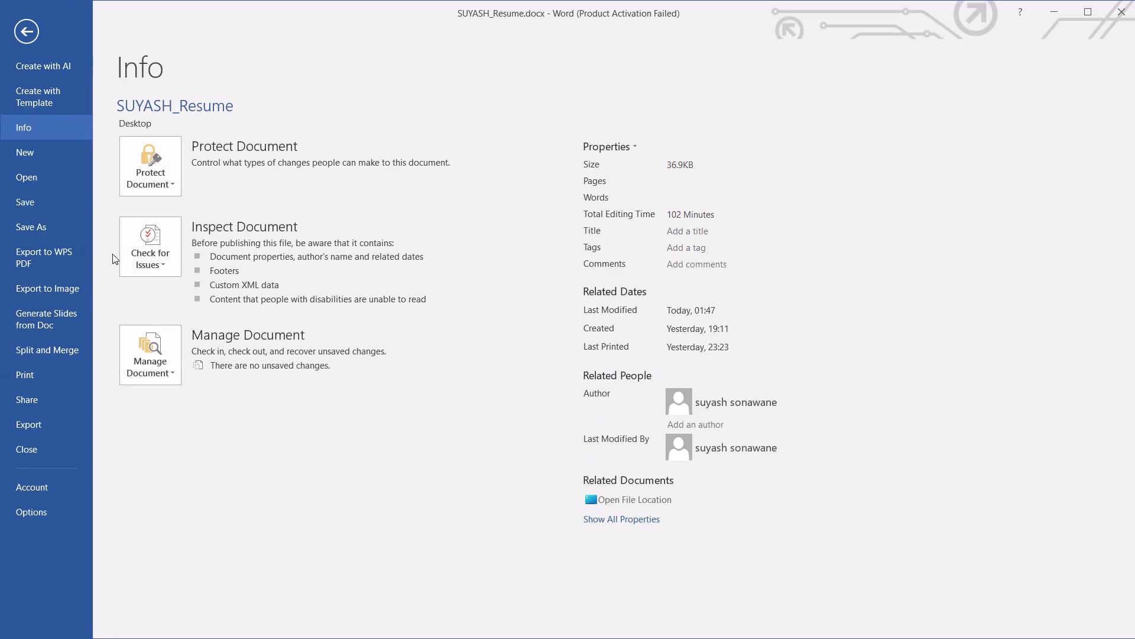
{"action": "left_click", "coordinate": [79, 228]}
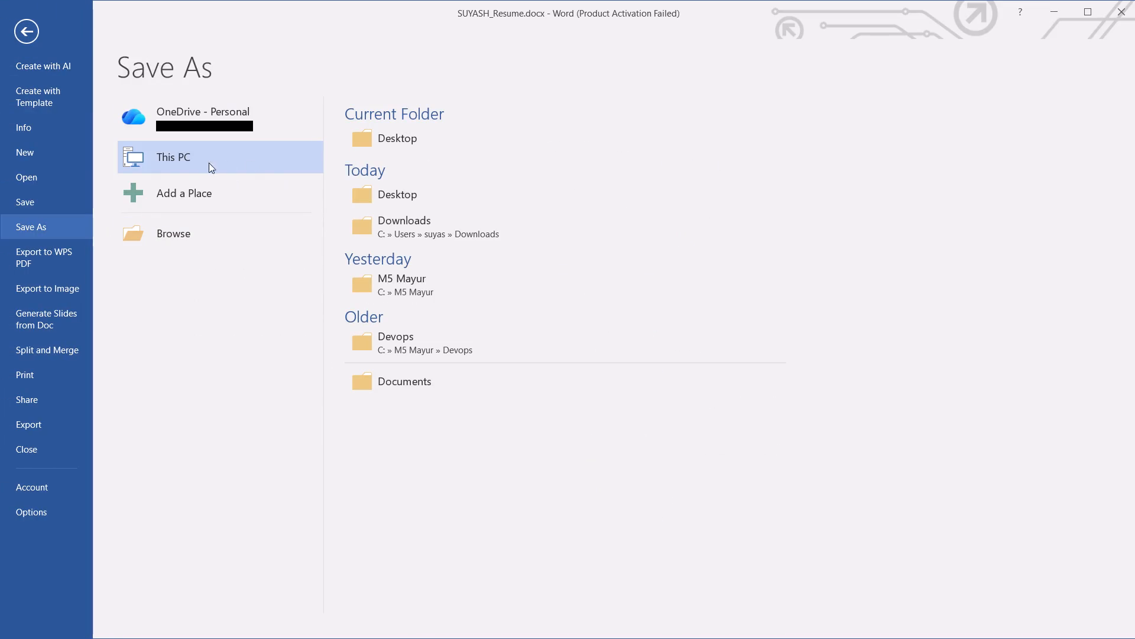
{"action": "double_click", "coordinate": [156, 163]}
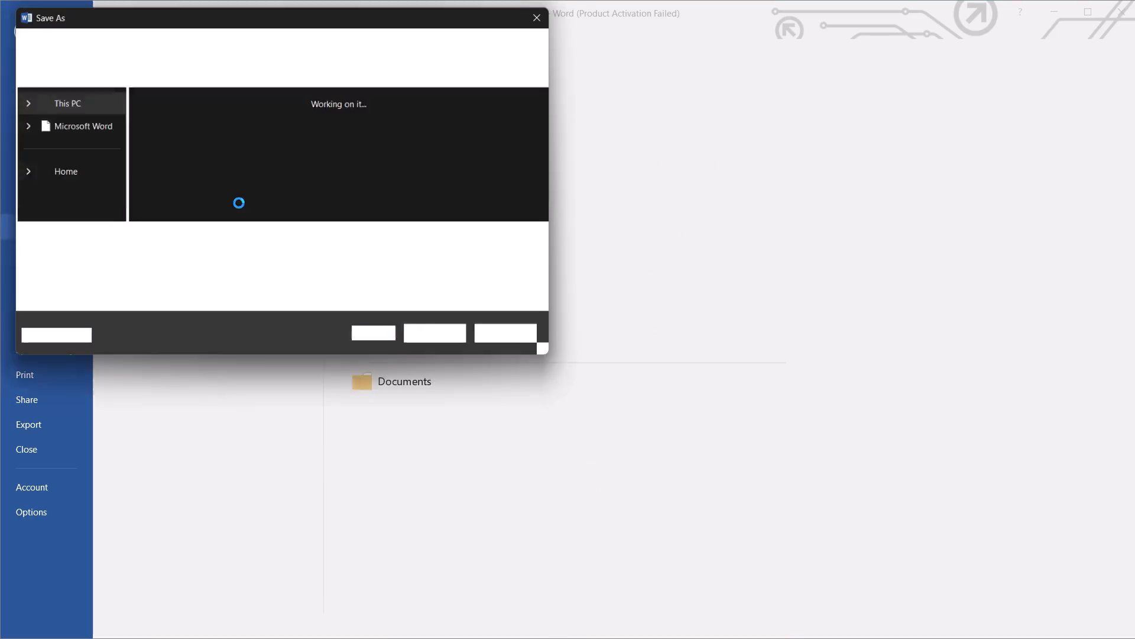
{"action": "scroll", "coordinate": [72, 120], "scroll_direction": "up", "scroll_amount": 7}
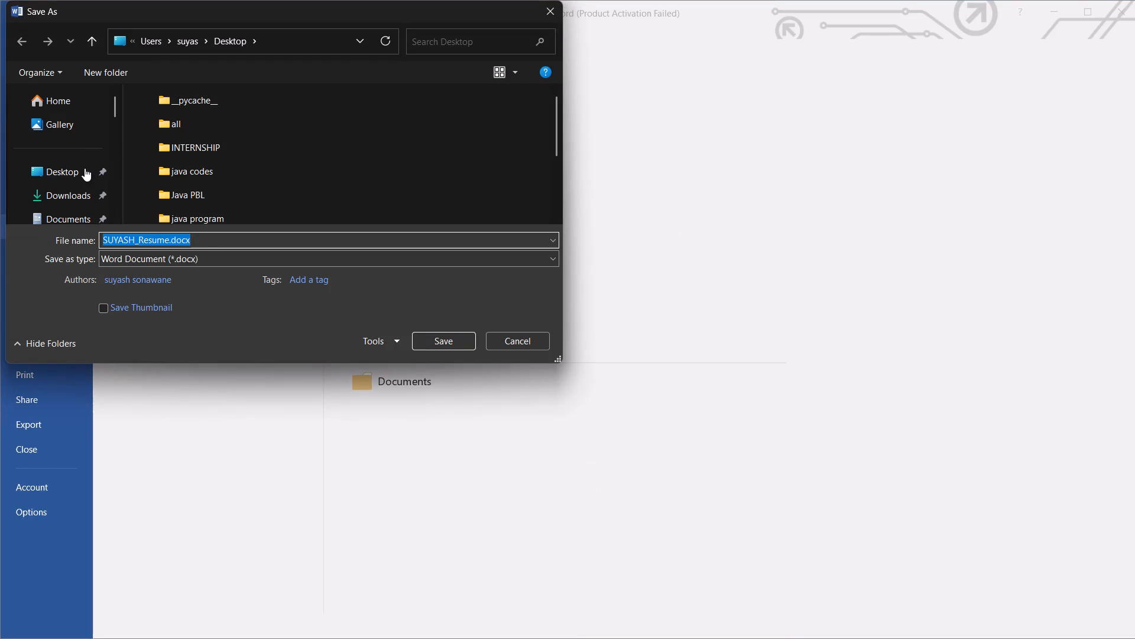
{"action": "double_click", "coordinate": [85, 171]}
{"action": "left_click", "coordinate": [184, 260]}
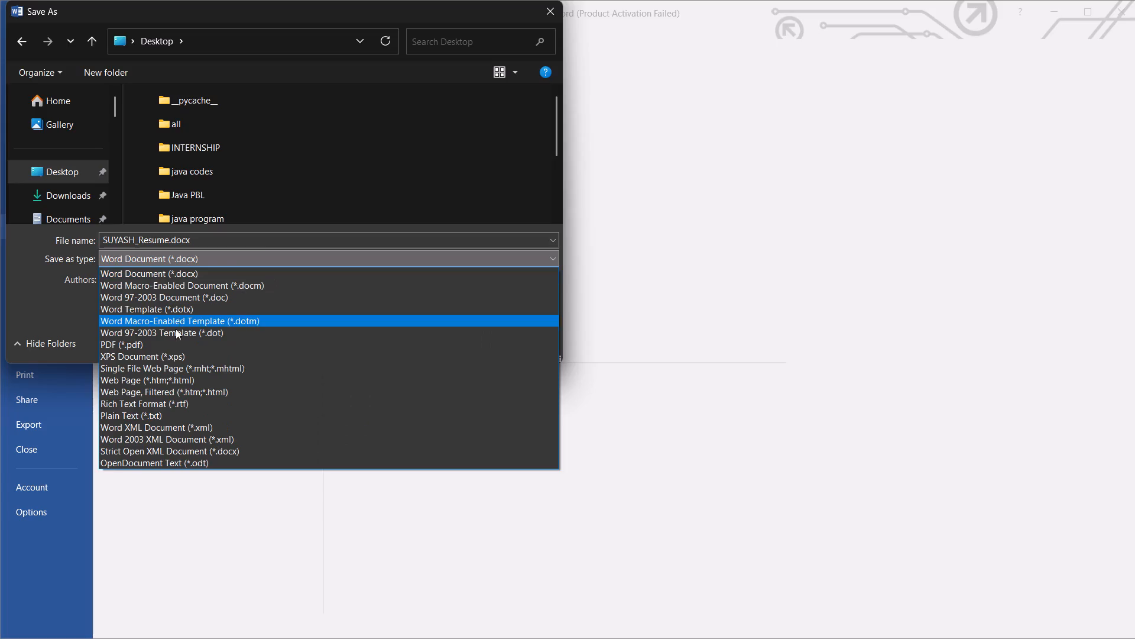
{"action": "left_click", "coordinate": [160, 341]}
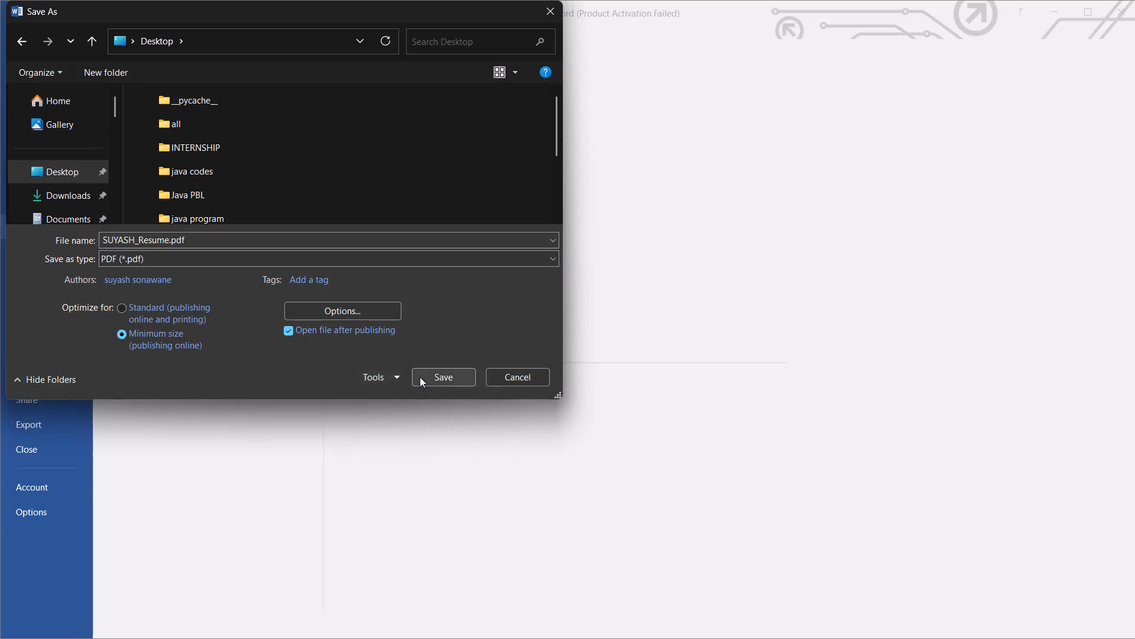
{"action": "left_click", "coordinate": [424, 377]}
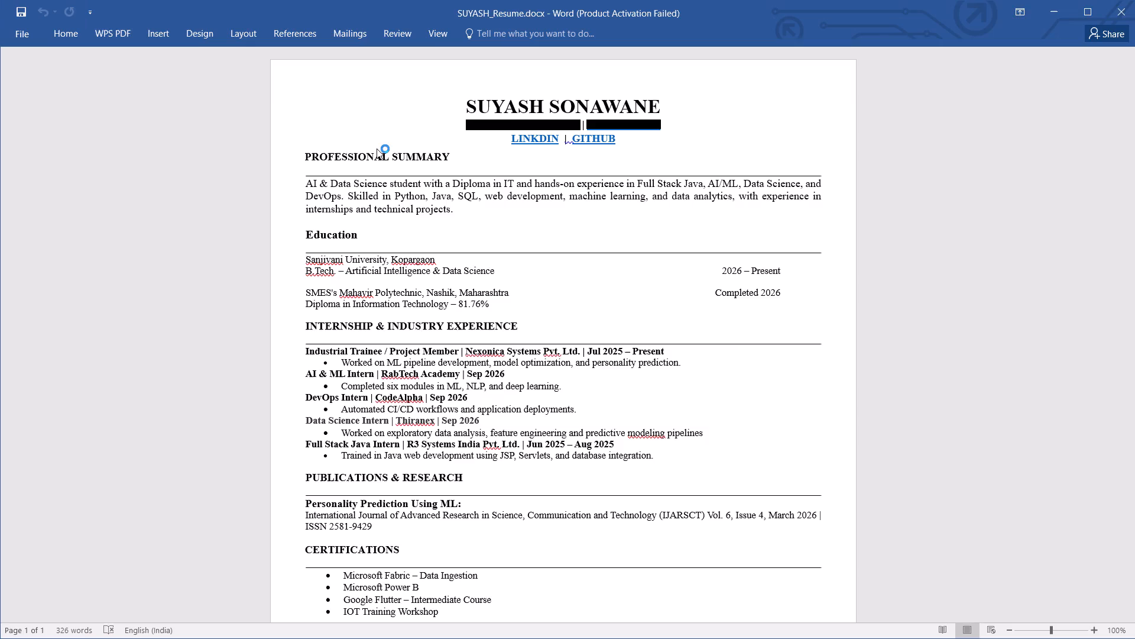
{"action": "left_click", "coordinate": [732, 466]}
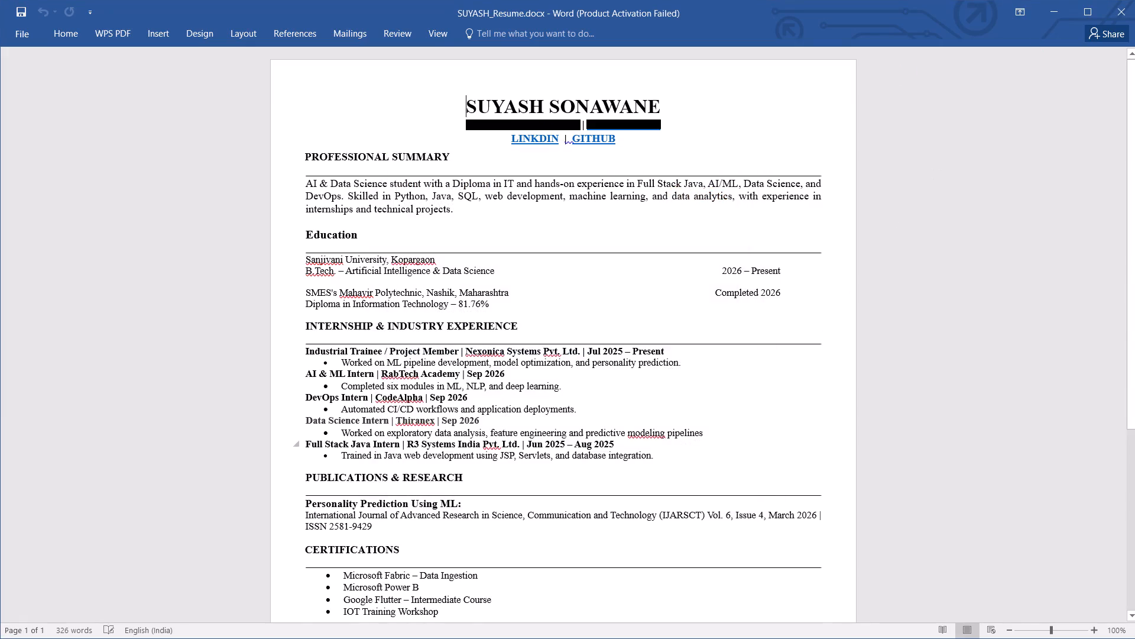
Close the resume document in Word.
{"action": "left_click", "coordinate": [1134, 11]}
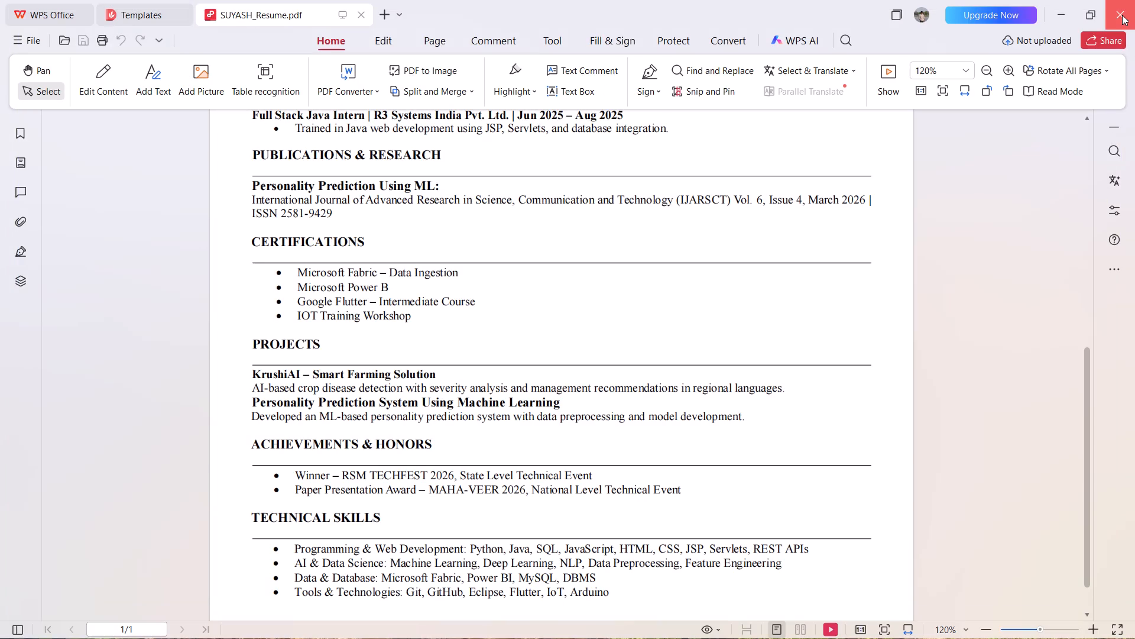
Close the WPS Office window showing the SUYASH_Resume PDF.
{"action": "left_click", "coordinate": [1122, 15]}
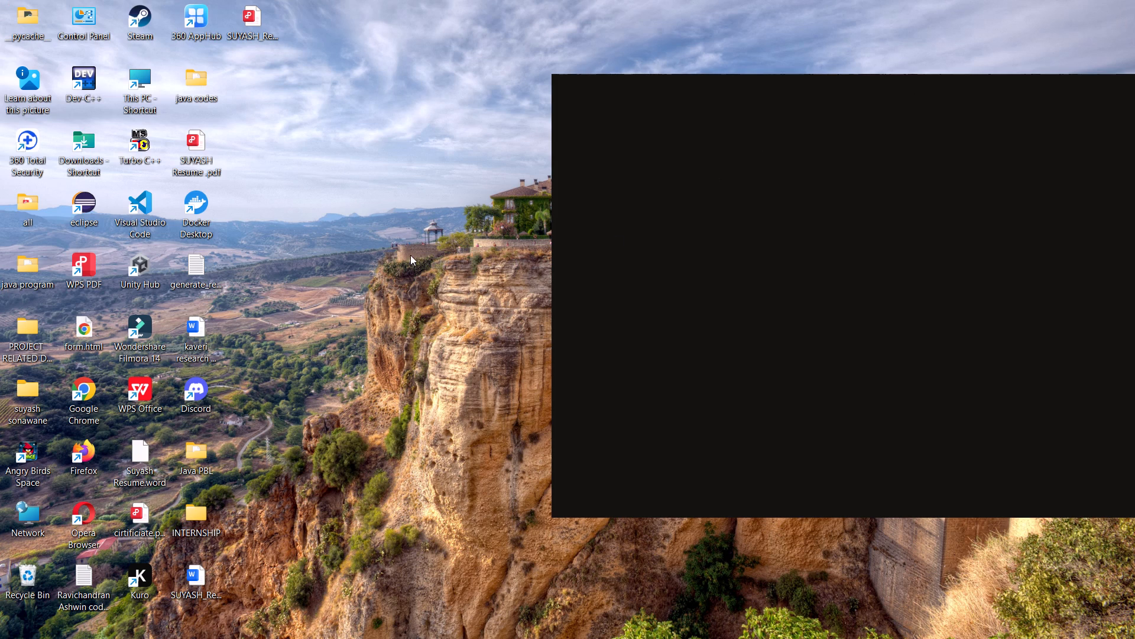
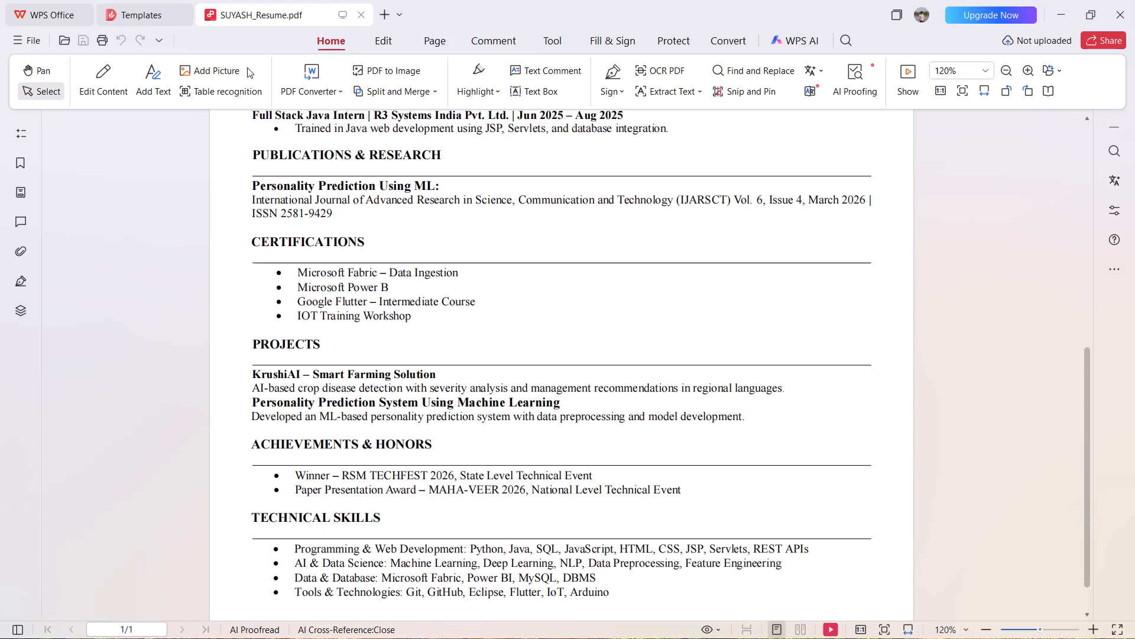
Check the top part of the exported SUYASH_Resume.pdf and close the WPS Office window.
{"action": "scroll", "coordinate": [682, 325], "scroll_direction": "up", "scroll_amount": 15}
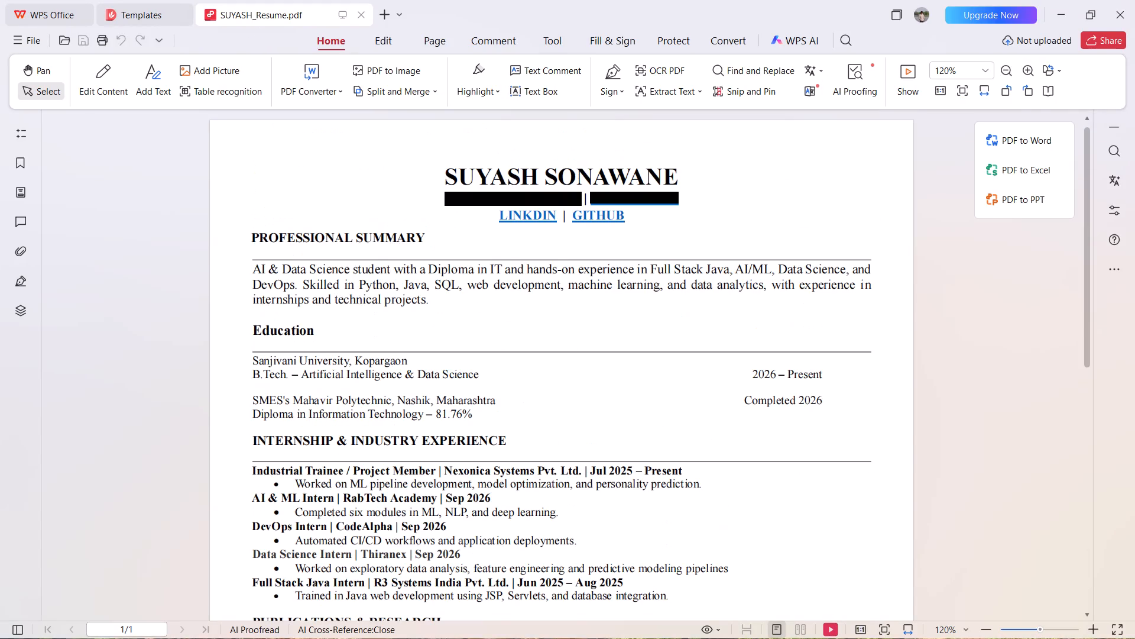
{"action": "left_click", "coordinate": [1121, 4]}
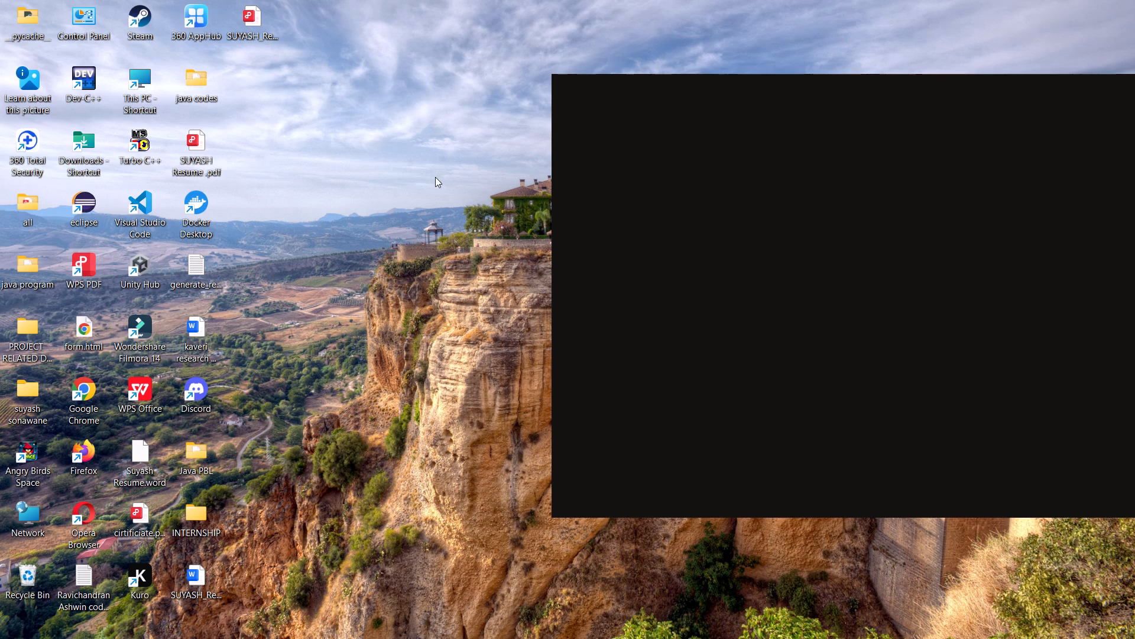
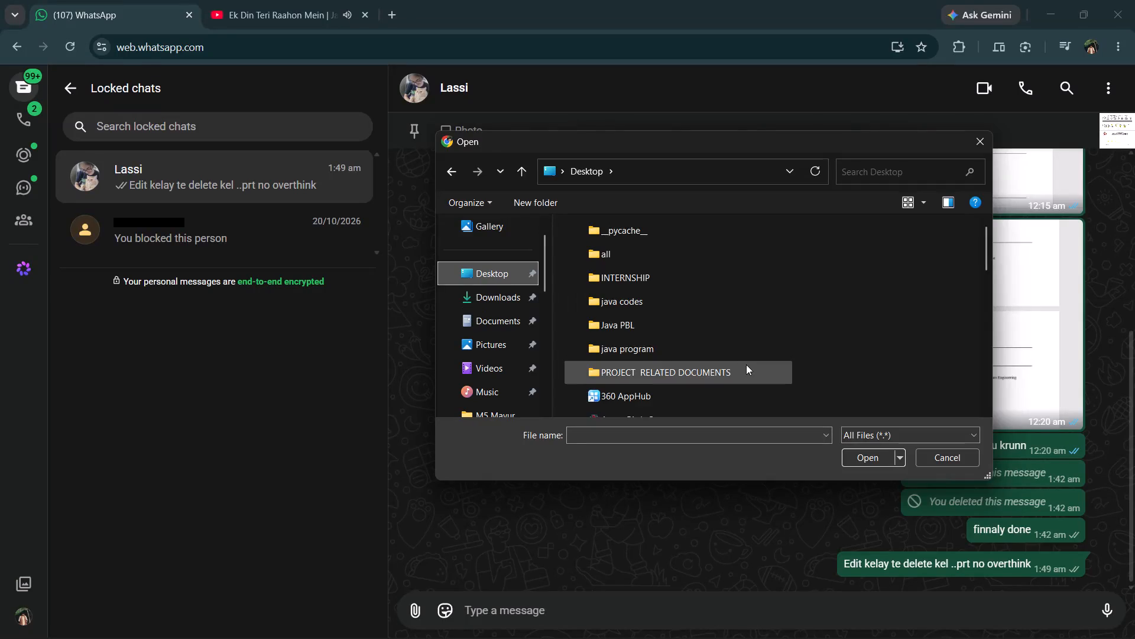
Find the updated resume file in the Desktop folder to attach it to the open WhatsApp chat.
{"action": "scroll", "coordinate": [746, 364], "scroll_direction": "down", "scroll_amount": 5}
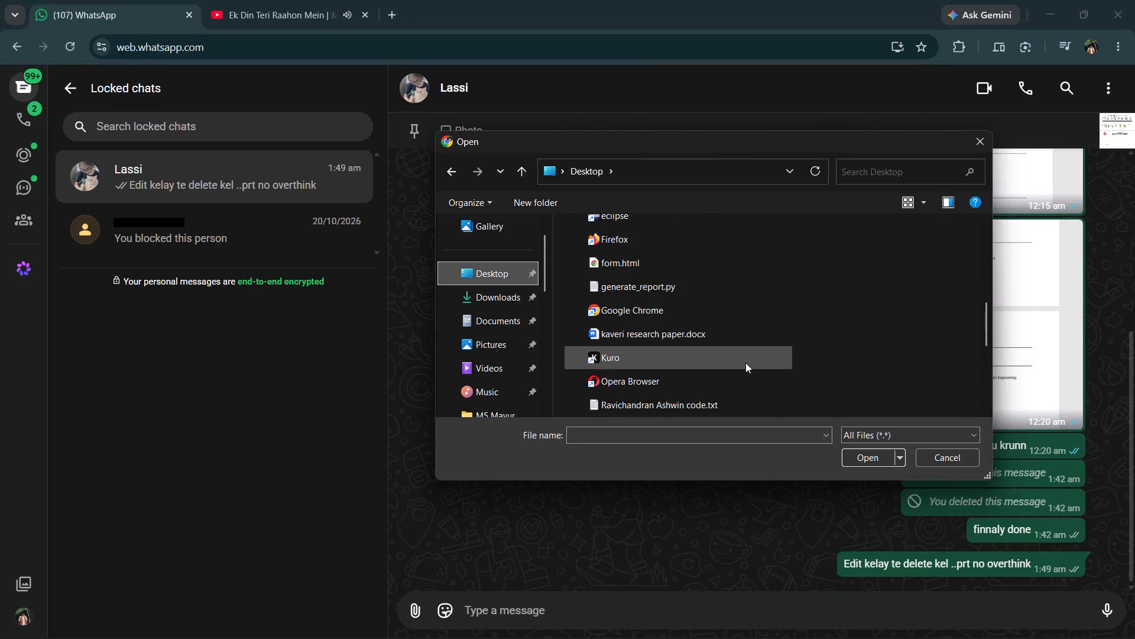
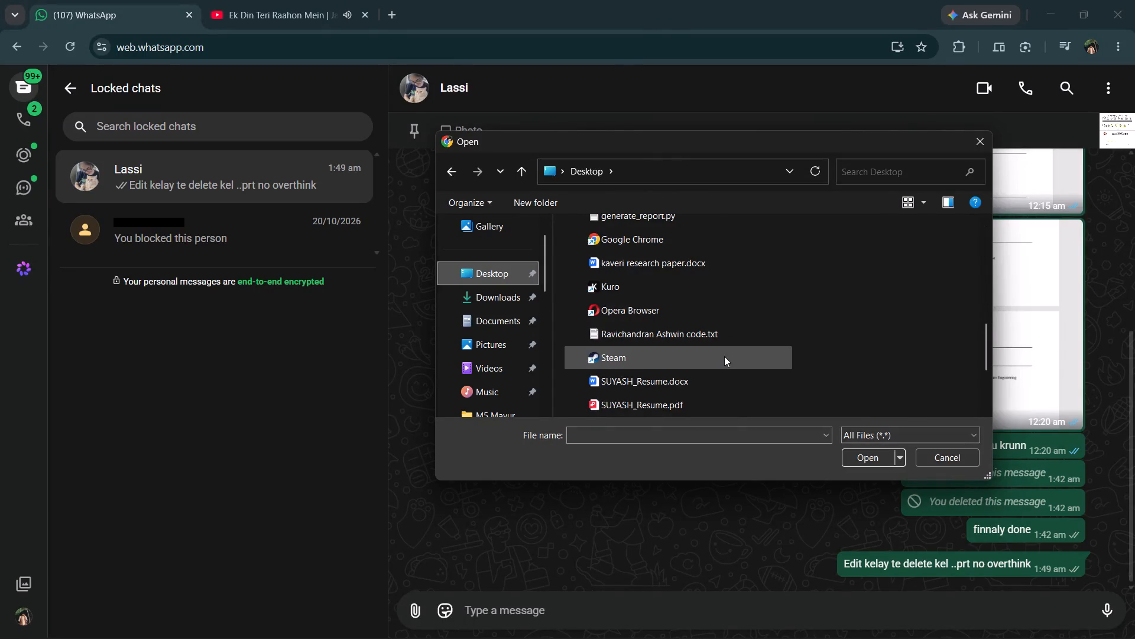
Select SUYASH_Resume.pdf from the desktop as the attachment for the open WhatsApp chat.
{"action": "scroll", "coordinate": [724, 356], "scroll_direction": "down", "scroll_amount": 1}
{"action": "left_click", "coordinate": [711, 325]}
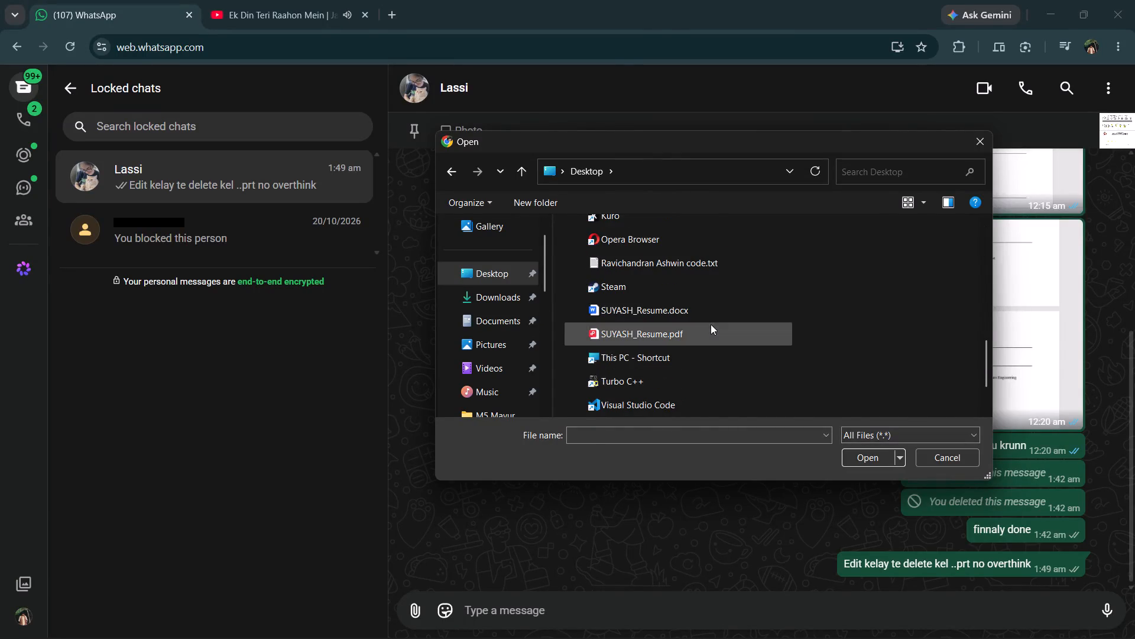
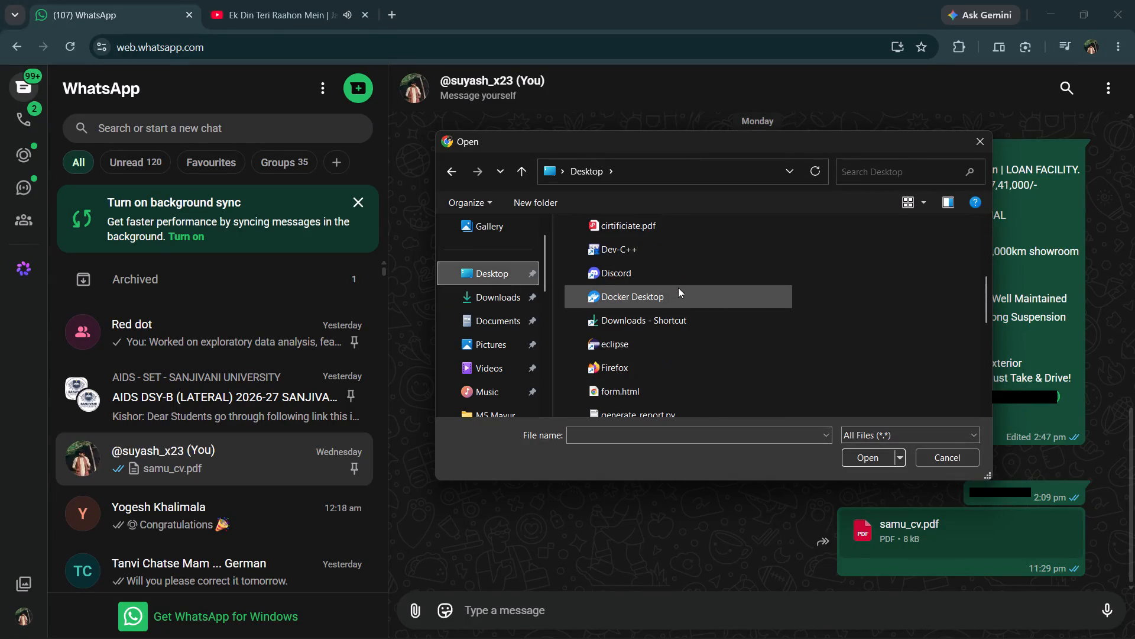
Find the SUYASH_Resume files in the Desktop folder to attach them to the WhatsApp chat with yourself.
{"action": "scroll", "coordinate": [678, 288], "scroll_direction": "up", "scroll_amount": 1}
{"action": "scroll", "coordinate": [678, 288], "scroll_direction": "down", "scroll_amount": 3}
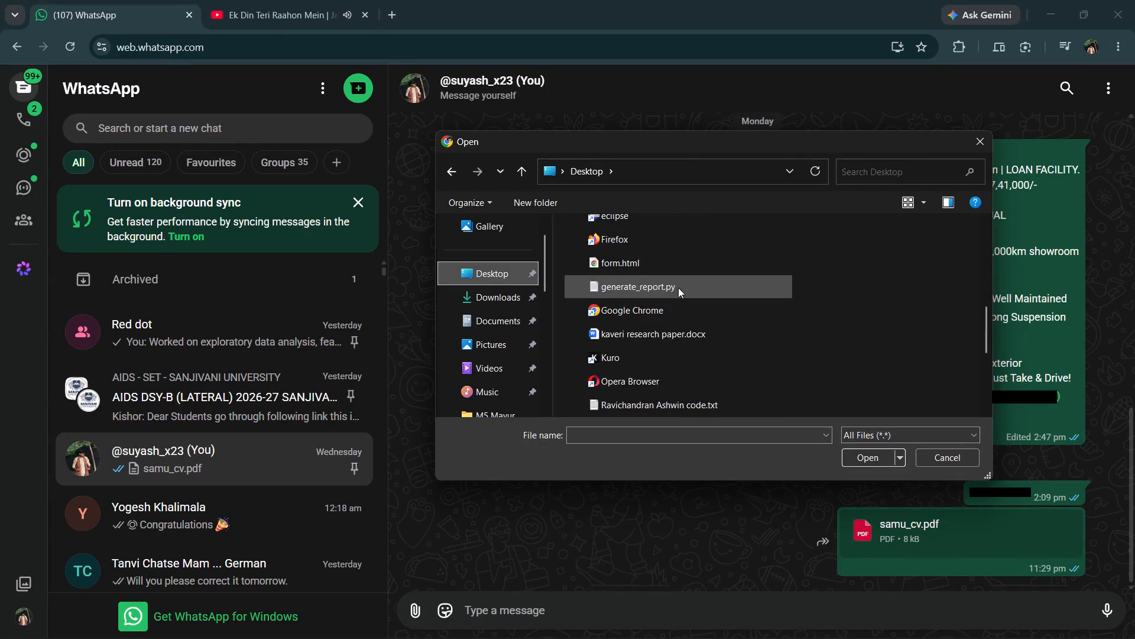
{"action": "scroll", "coordinate": [678, 288], "scroll_direction": "down", "scroll_amount": 2}
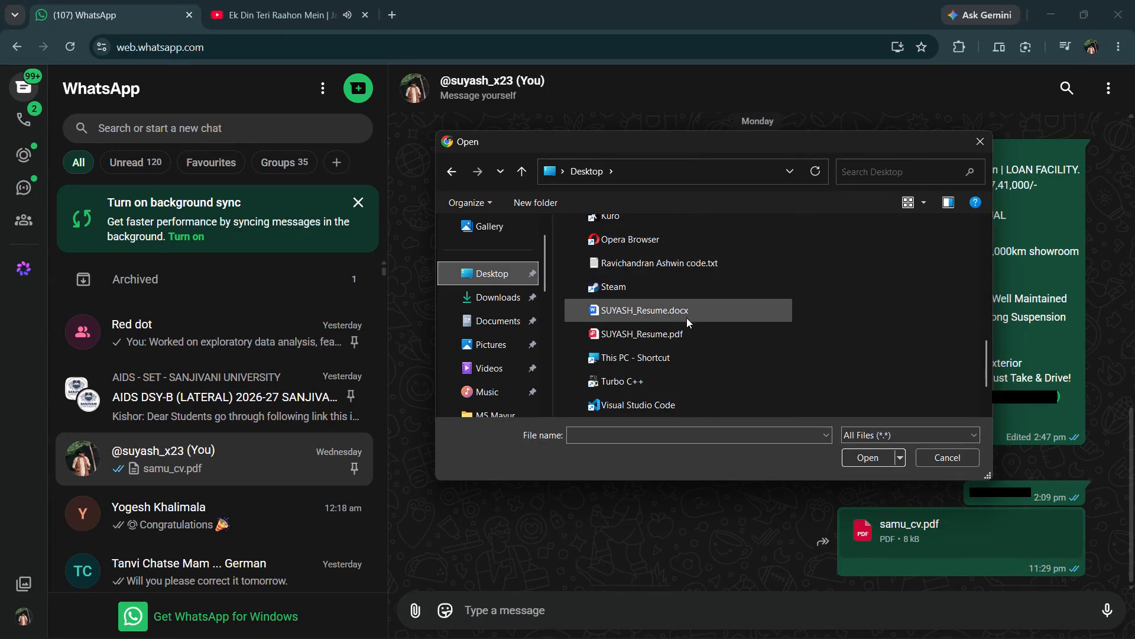
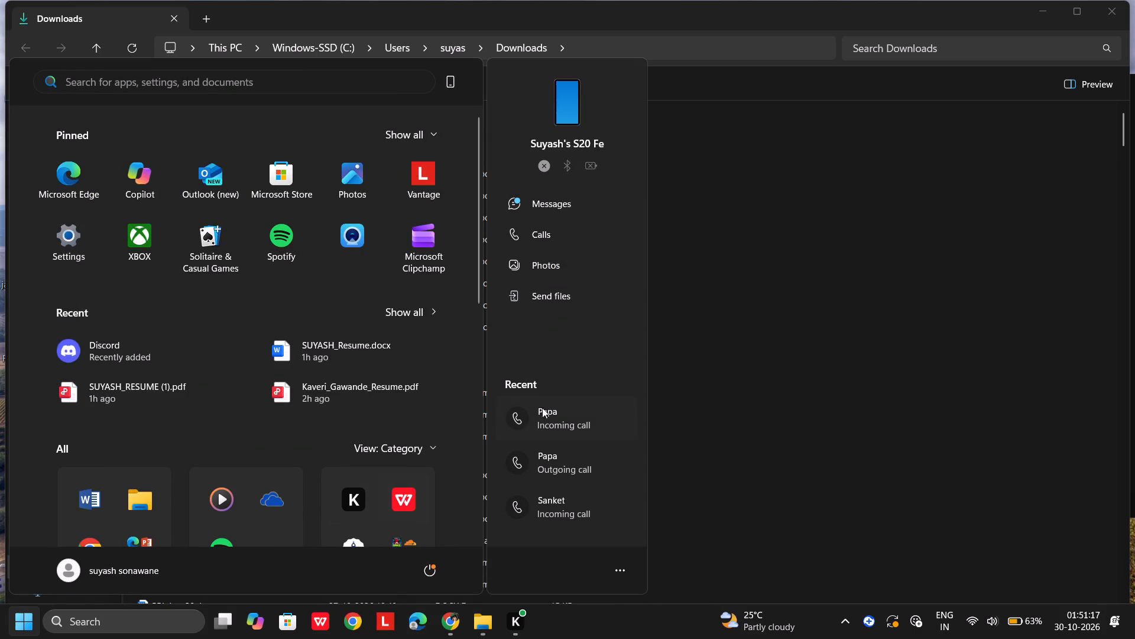
Open the window for sending files to the linked S20 Fe phone.
{"action": "left_click", "coordinate": [570, 291]}
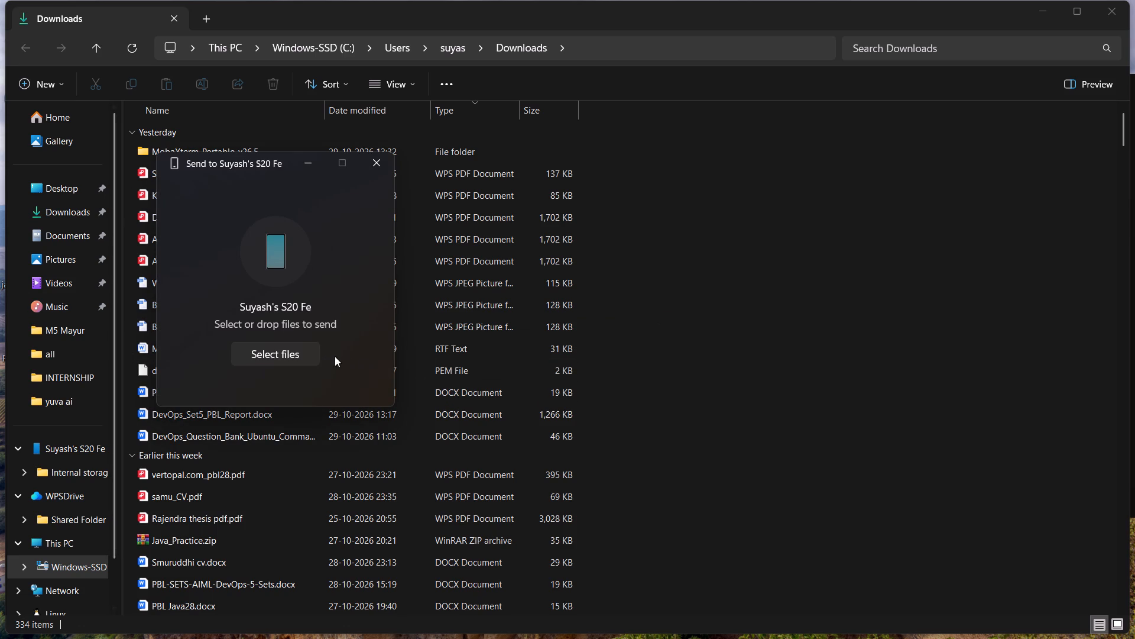
Send SUYASH_Resume.docx and SUYASH_Resume.pdf from the desktop to the linked S20 Fe phone.
{"action": "left_click", "coordinate": [291, 350]}
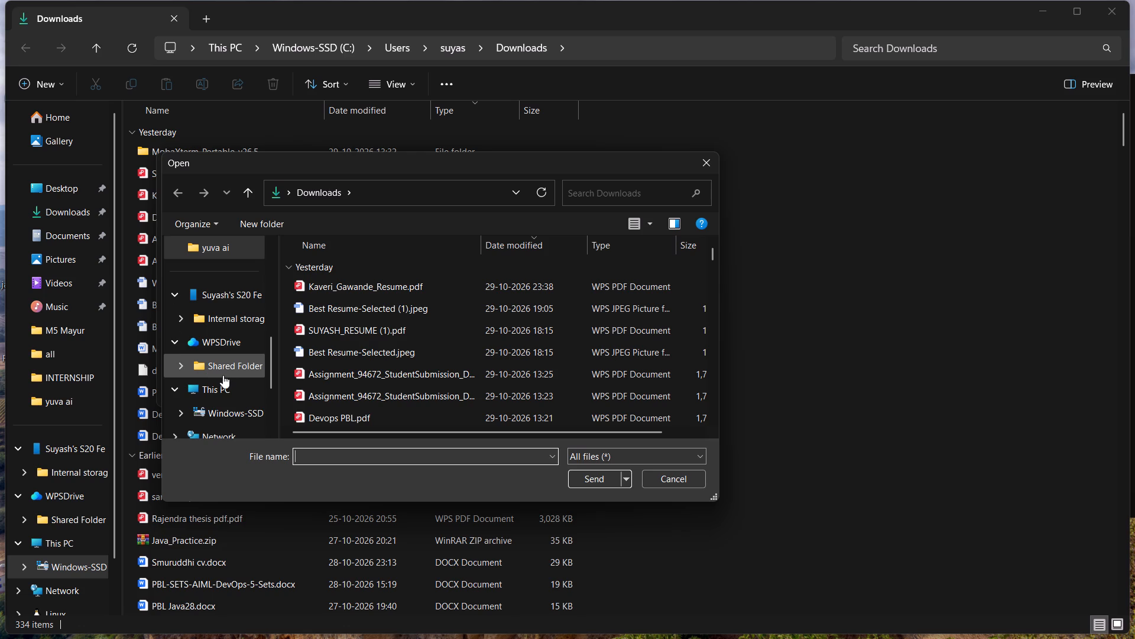
{"action": "scroll", "coordinate": [226, 386], "scroll_direction": "down", "scroll_amount": 1}
{"action": "scroll", "coordinate": [226, 386], "scroll_direction": "up", "scroll_amount": 5}
{"action": "left_click", "coordinate": [212, 310]}
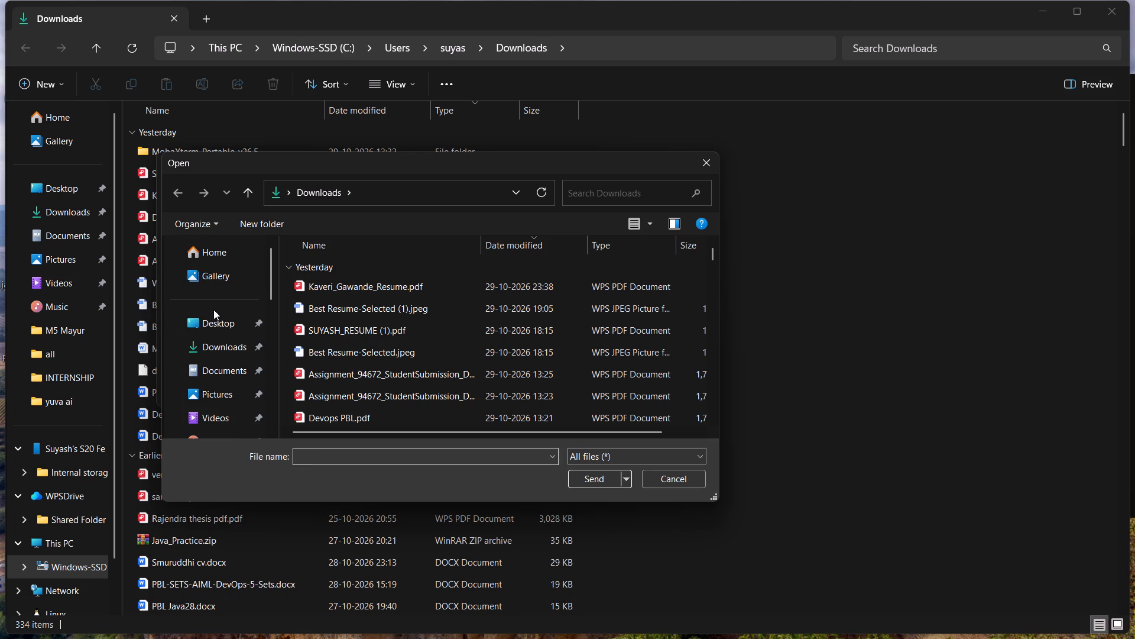
{"action": "double_click", "coordinate": [216, 324]}
{"action": "scroll", "coordinate": [370, 363], "scroll_direction": "down", "scroll_amount": 3}
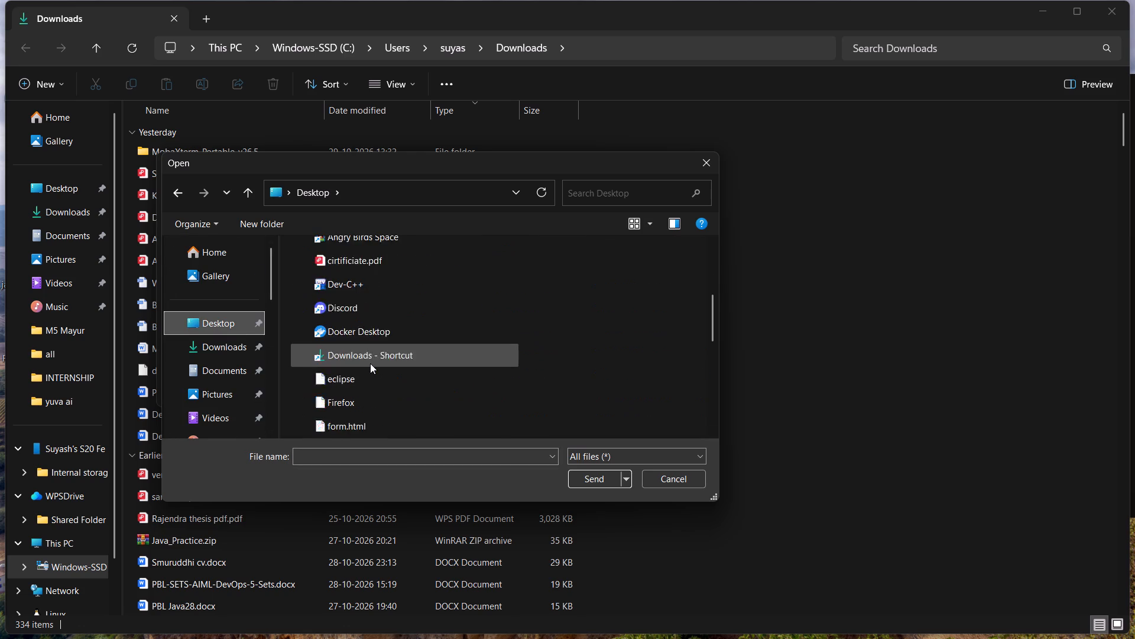
{"action": "scroll", "coordinate": [370, 363], "scroll_direction": "down", "scroll_amount": 4}
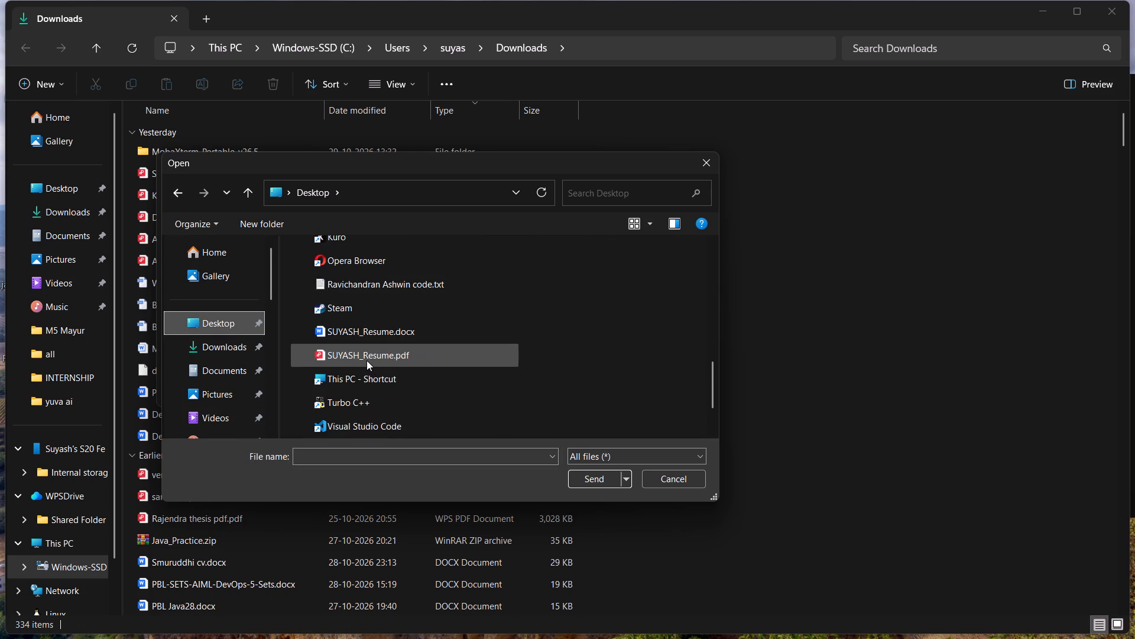
{"action": "left_click", "coordinate": [367, 360]}
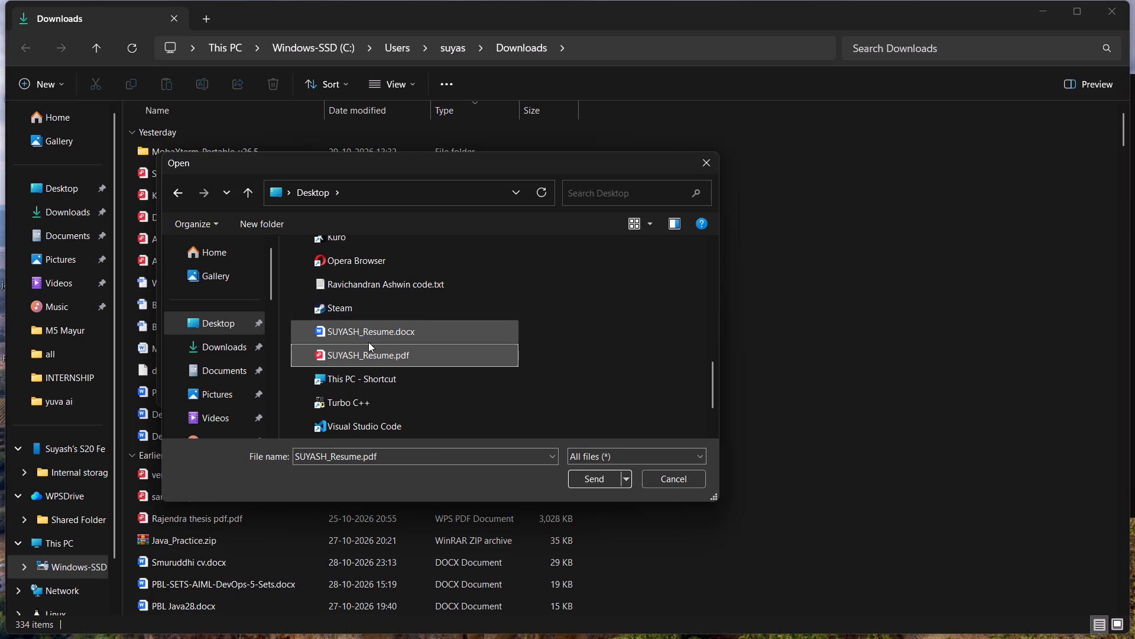
{"action": "left_click", "coordinate": [368, 342], "text": "ctrl"}
{"action": "left_click", "coordinate": [573, 477]}
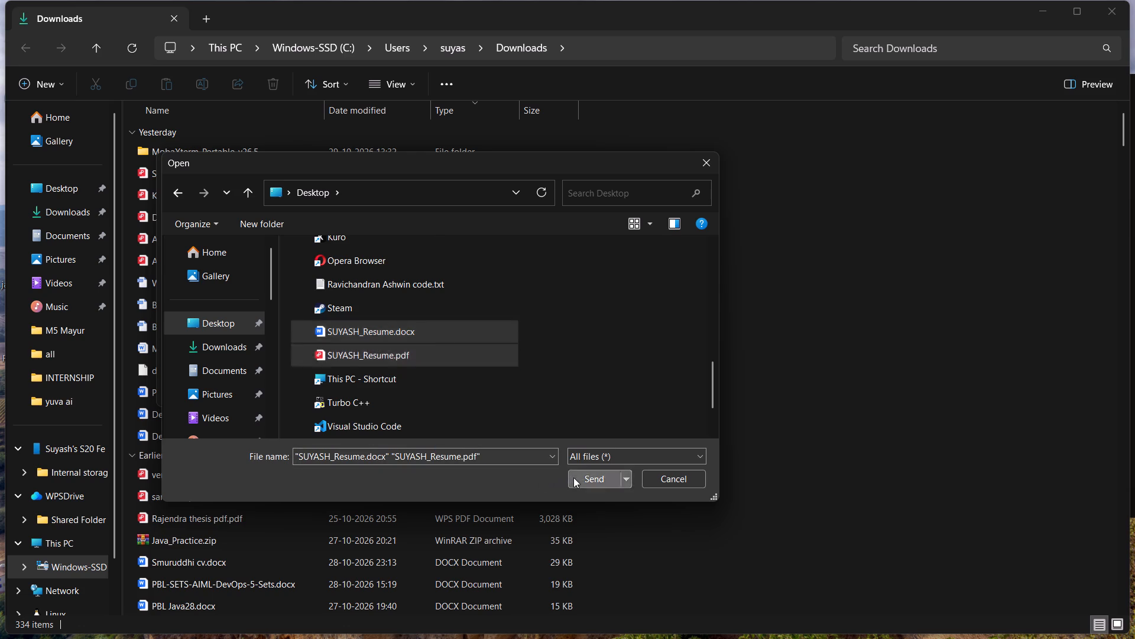